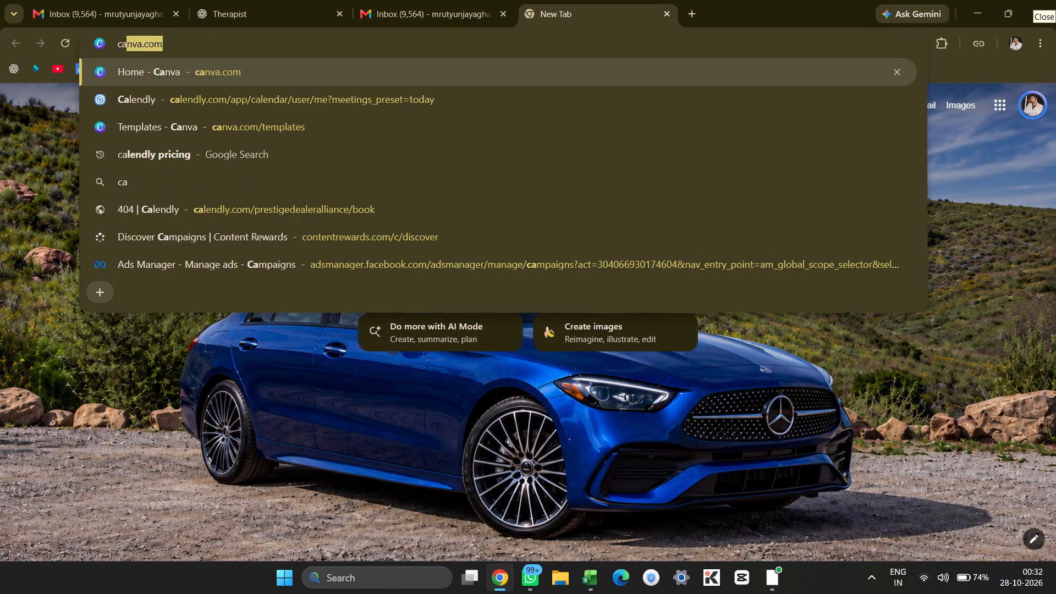
Open the Calendly calendar page at calendly.com/app/calendar/user/me with the meetings preset for today.
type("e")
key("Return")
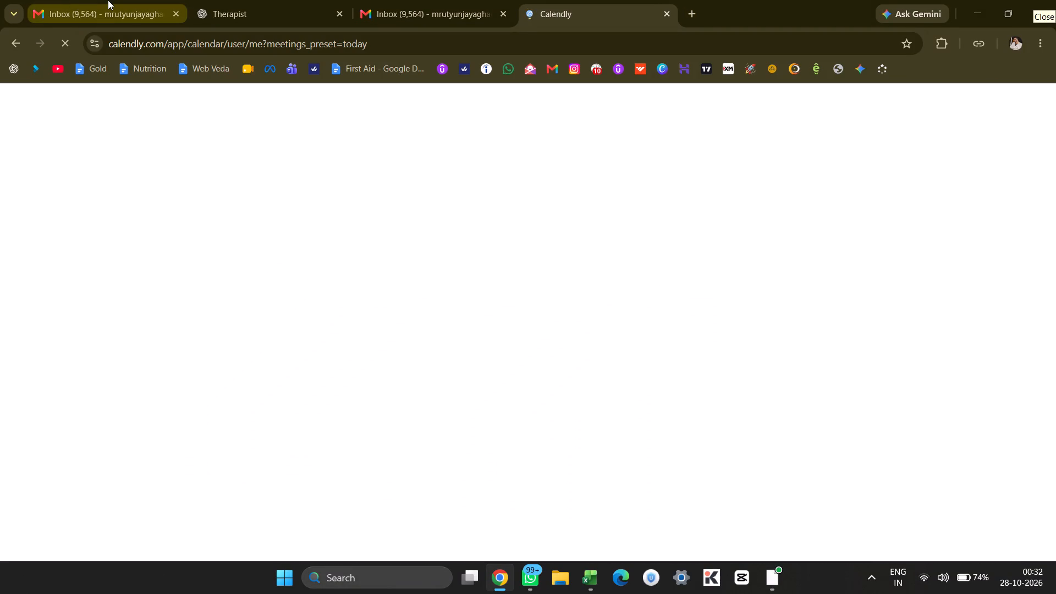
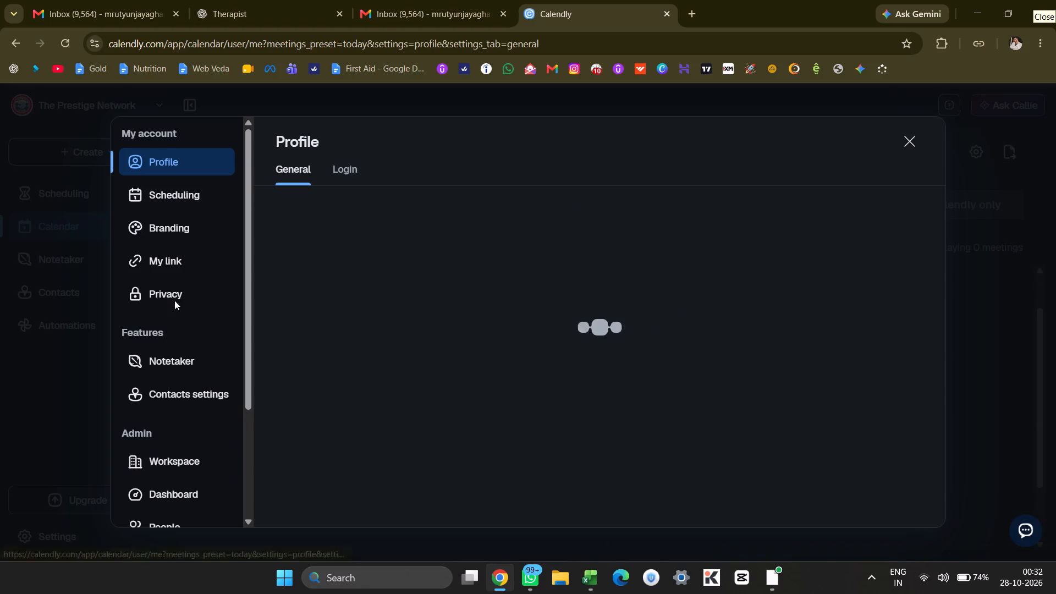
Open the People admin settings and examine the pending user's invitation and the actions available for it.
scroll(174, 300, "down", 1)
left_click(182, 380)
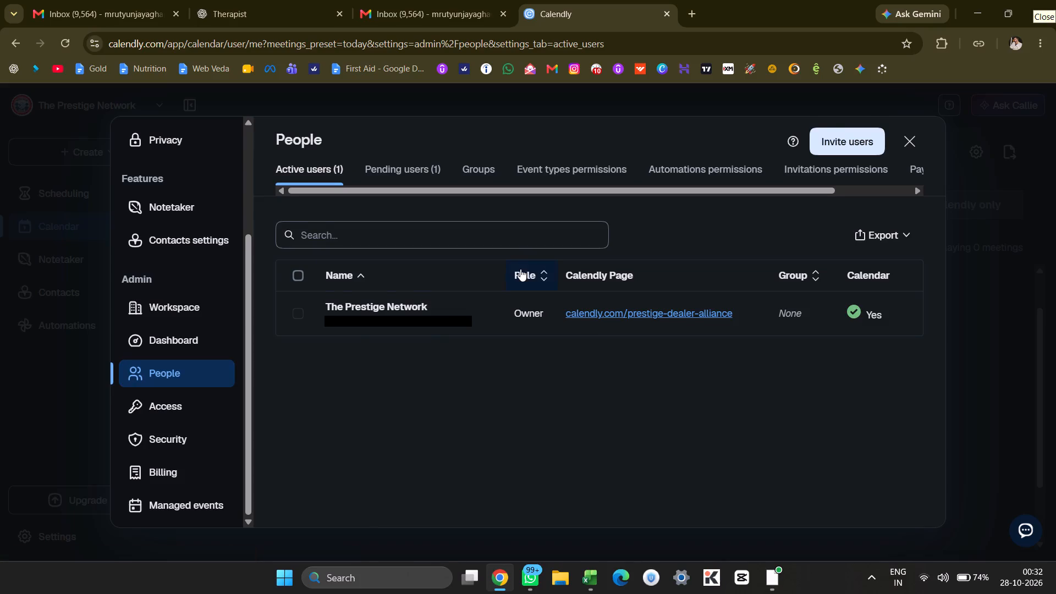
scroll(548, 311, "up", 1)
left_click(419, 178)
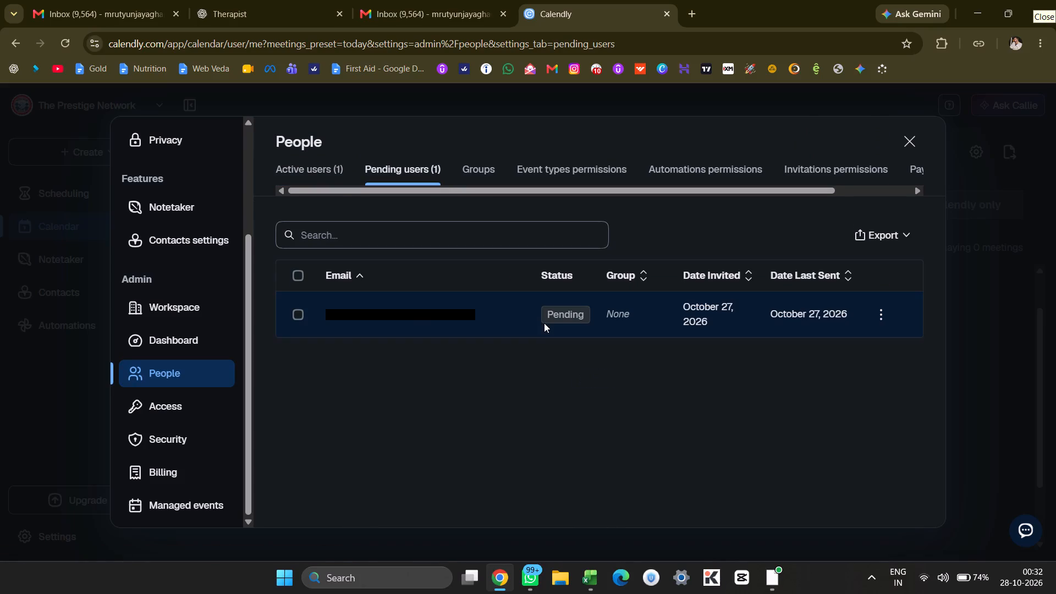
left_click(879, 314)
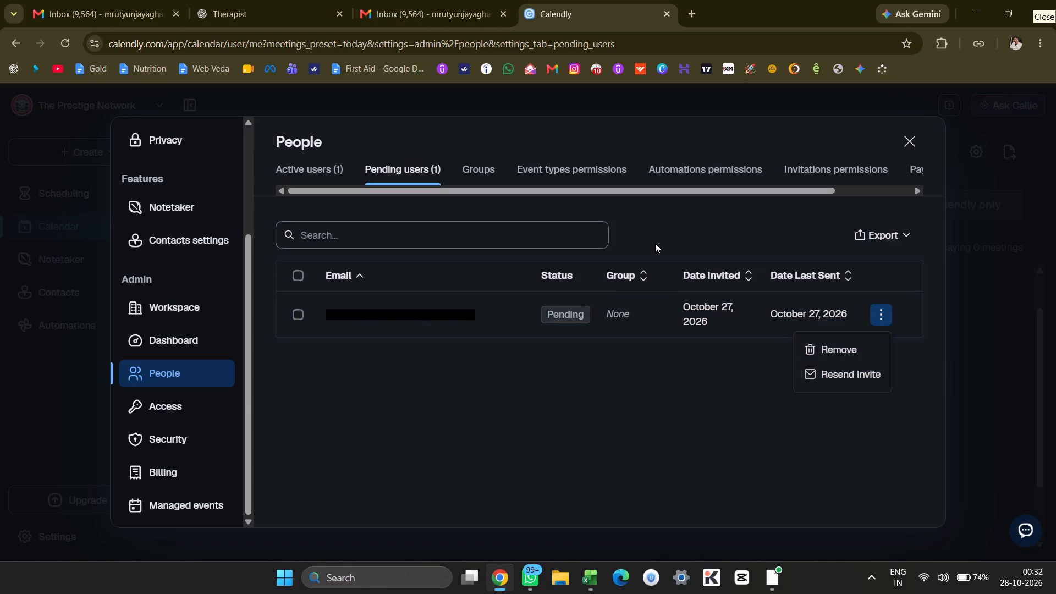
scroll(694, 336, "left", 1)
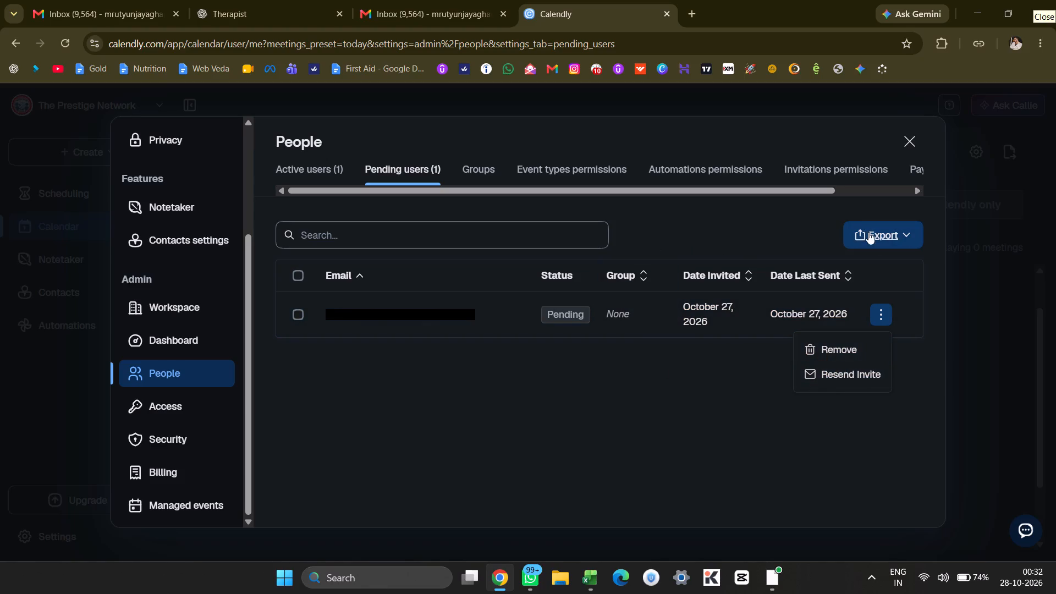
left_click(914, 233)
left_click(914, 233)
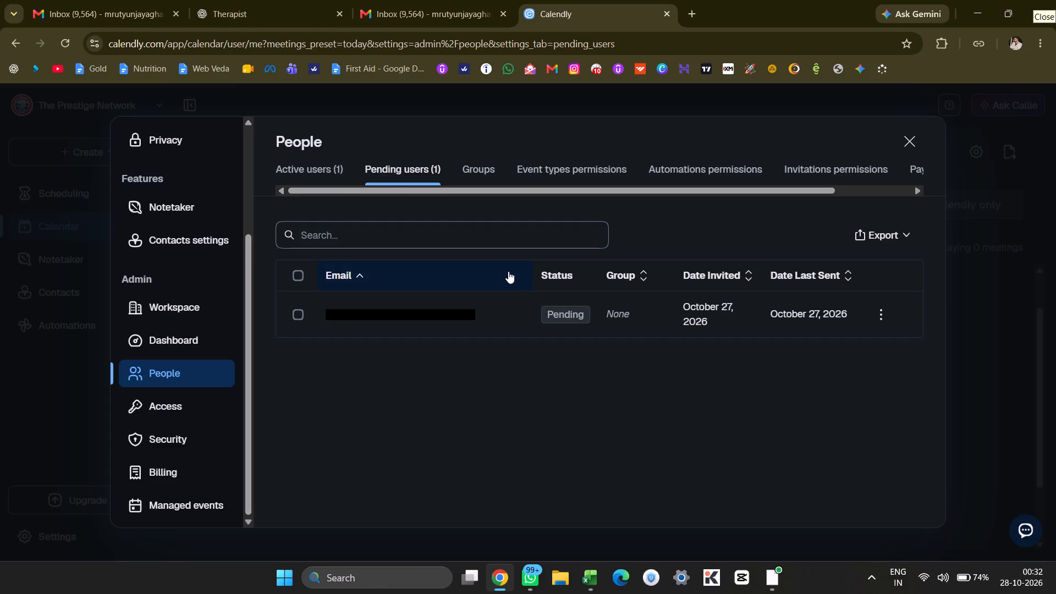
Return to the active users and start a new user invitation, ready at its email entry.
scroll(508, 271, "left", 1)
left_click(345, 164)
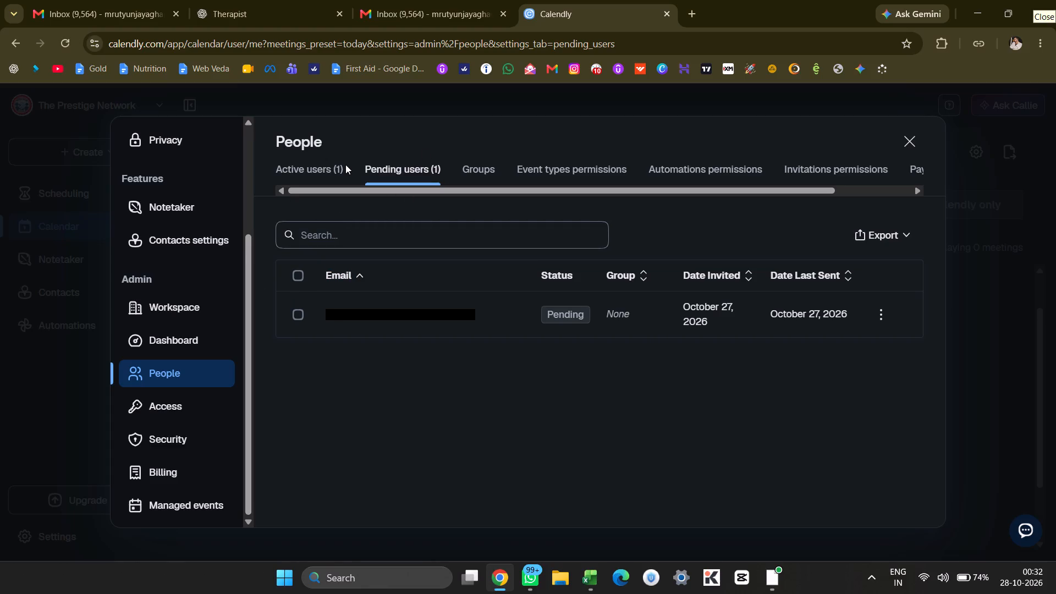
left_click(337, 166)
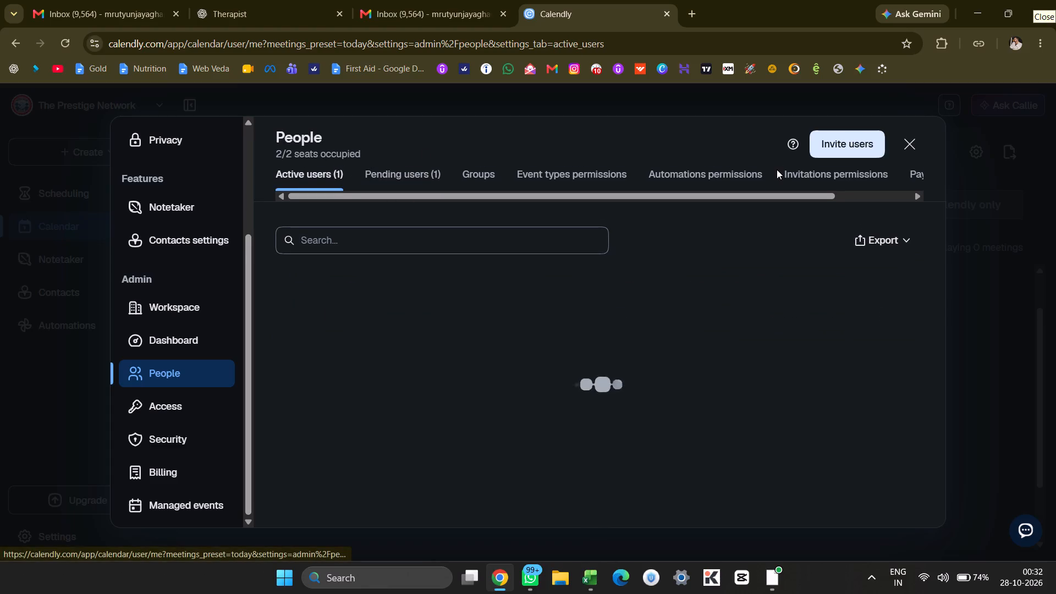
left_click(868, 148)
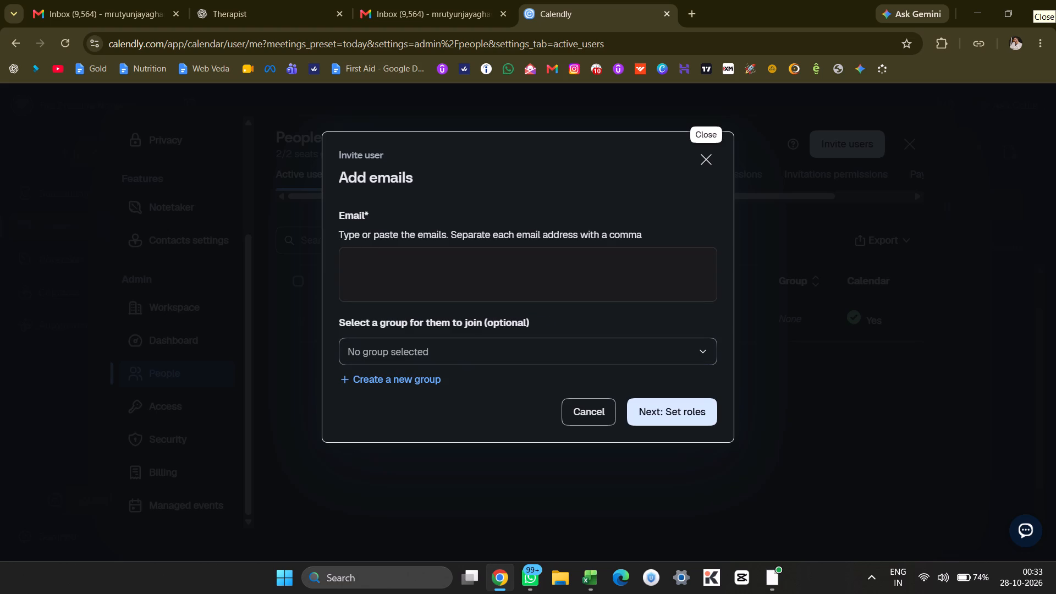
left_click(458, 280)
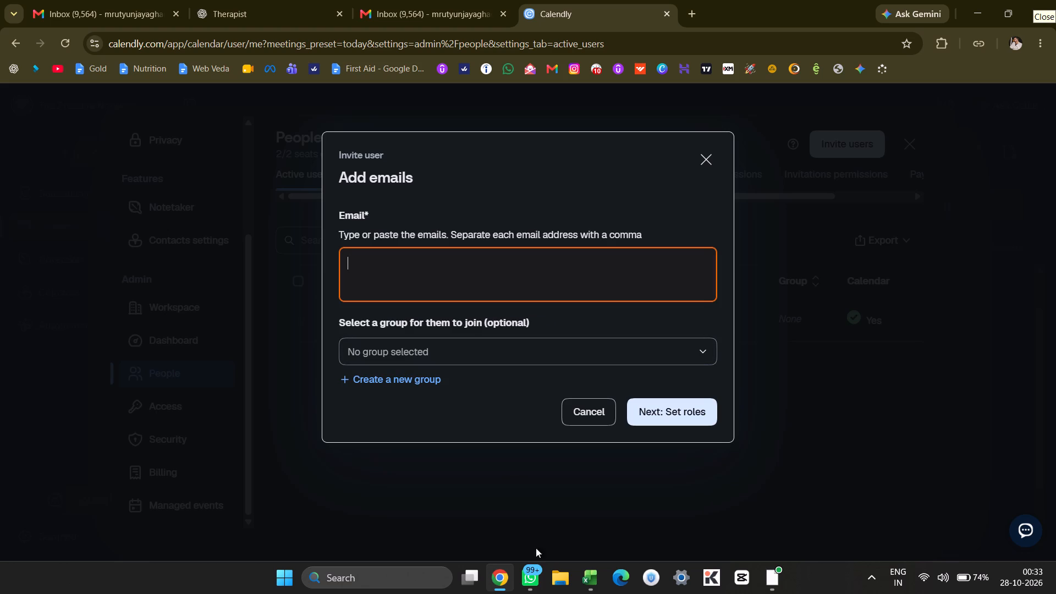
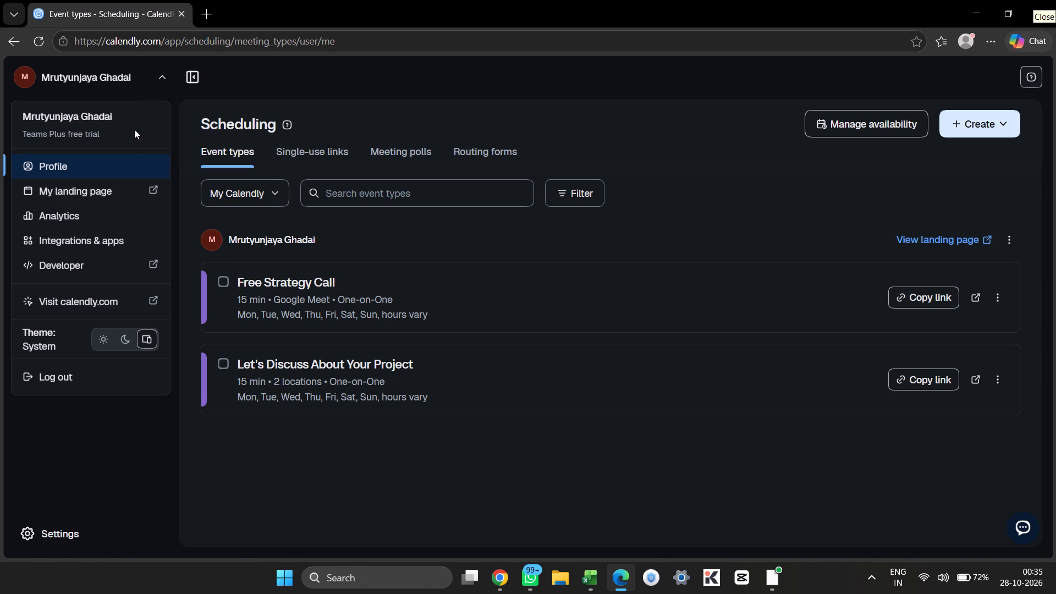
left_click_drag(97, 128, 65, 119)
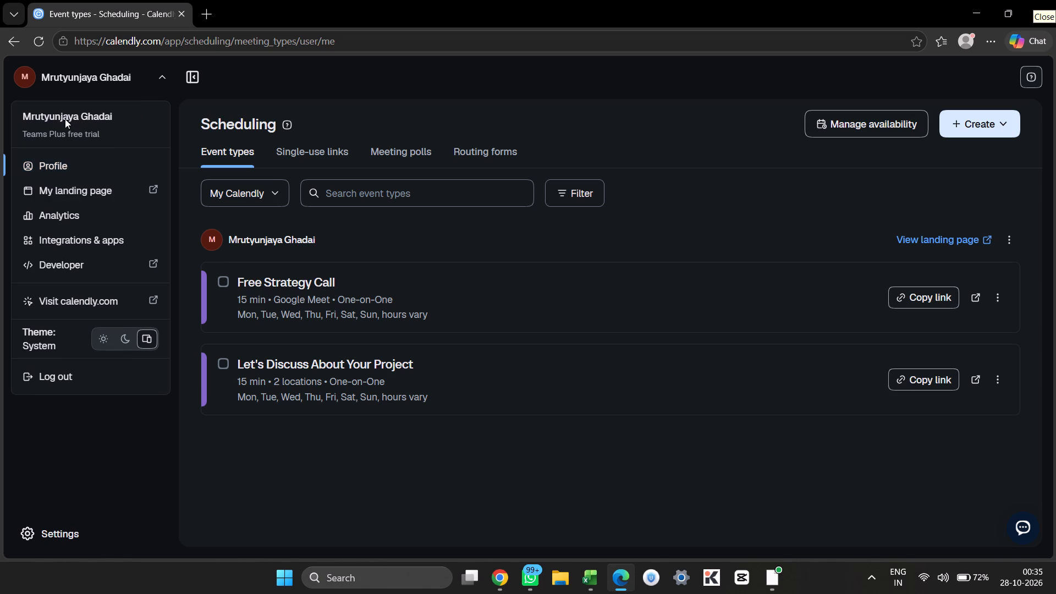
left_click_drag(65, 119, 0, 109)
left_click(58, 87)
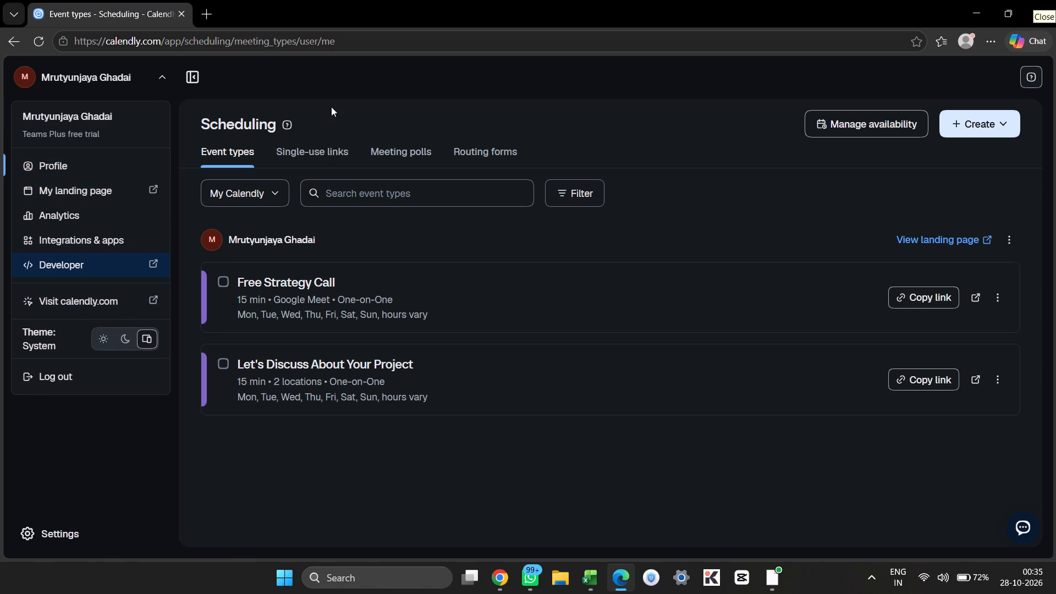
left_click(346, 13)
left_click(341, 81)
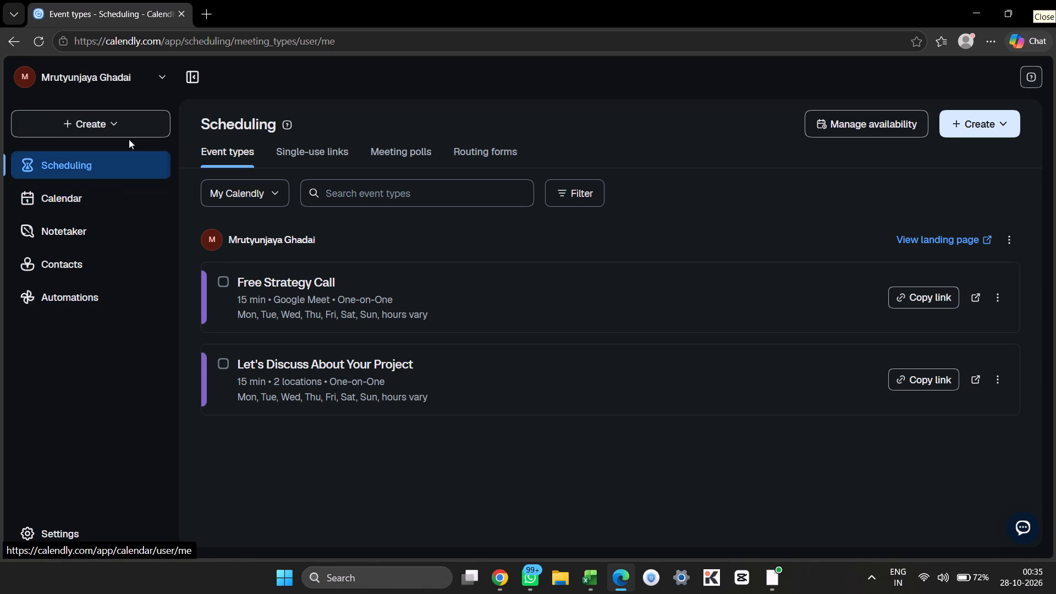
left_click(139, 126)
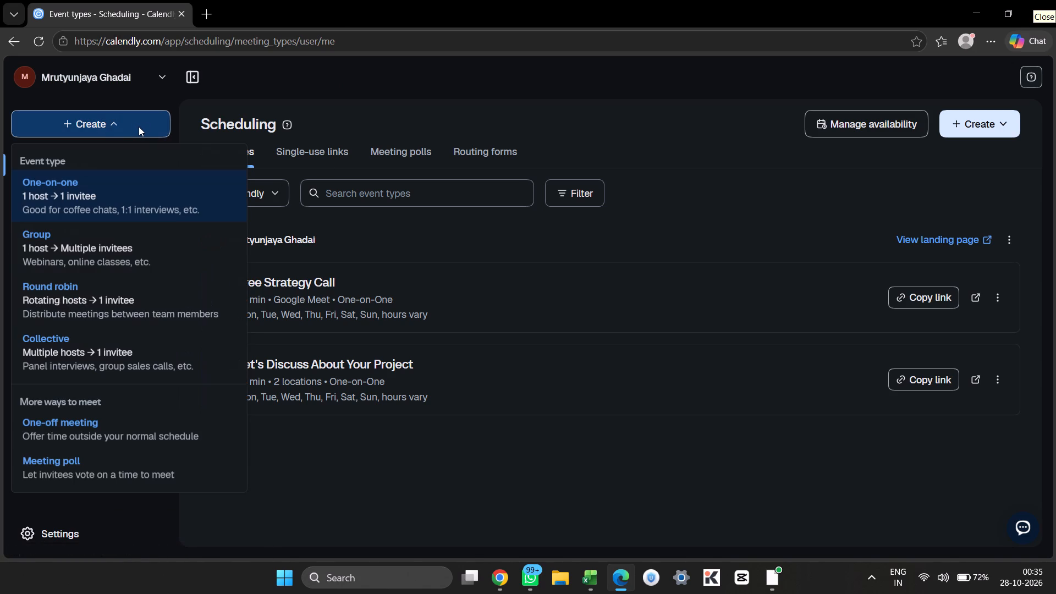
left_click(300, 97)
Open the organization directory in the account settings and examine the active members' roles, Calendly pages and groups.
left_click(91, 535)
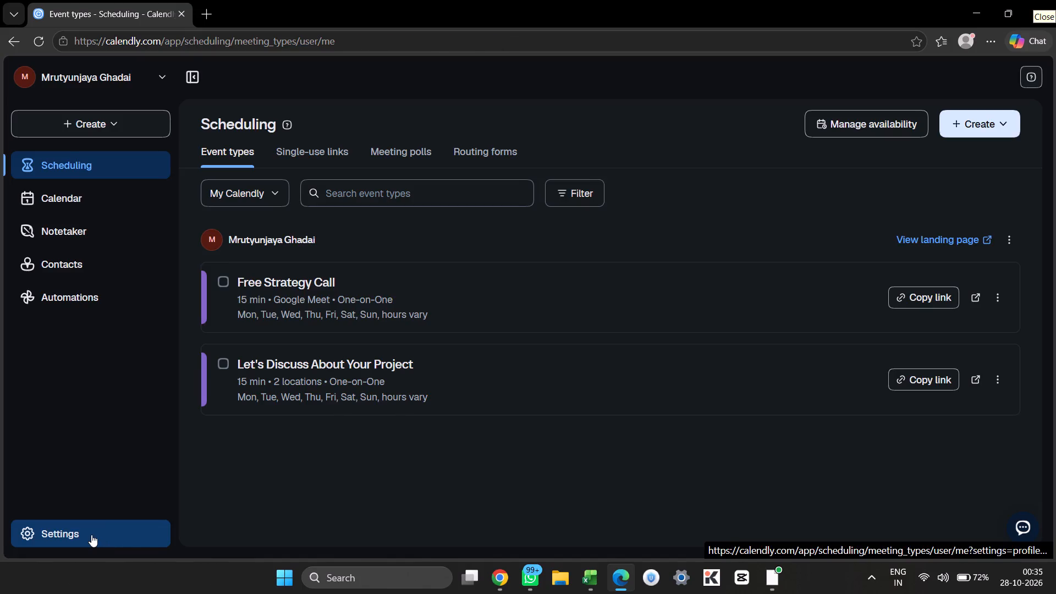
left_click(190, 251)
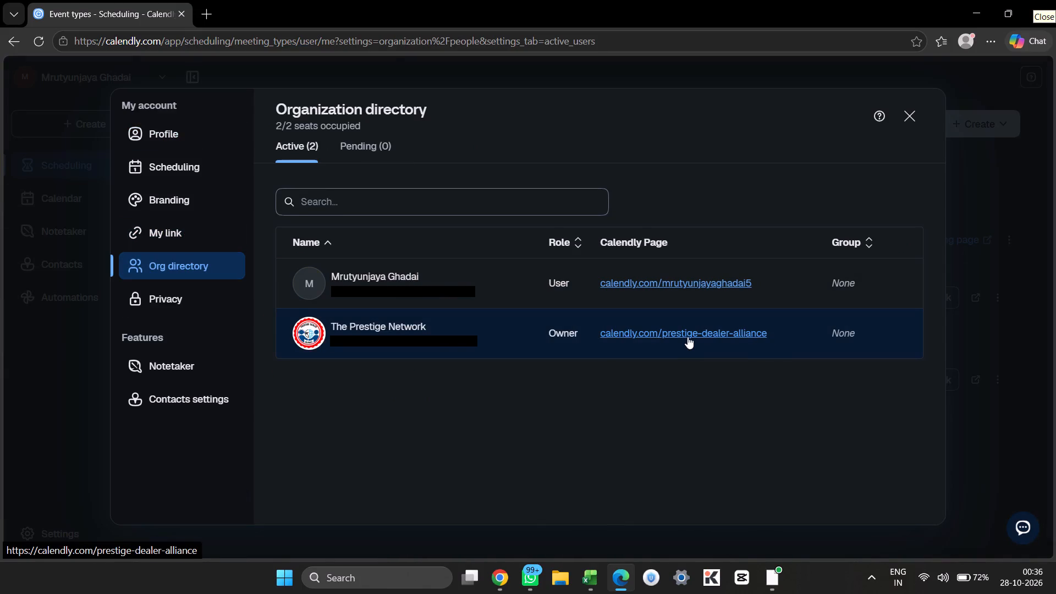
scroll(687, 337, "down", 1)
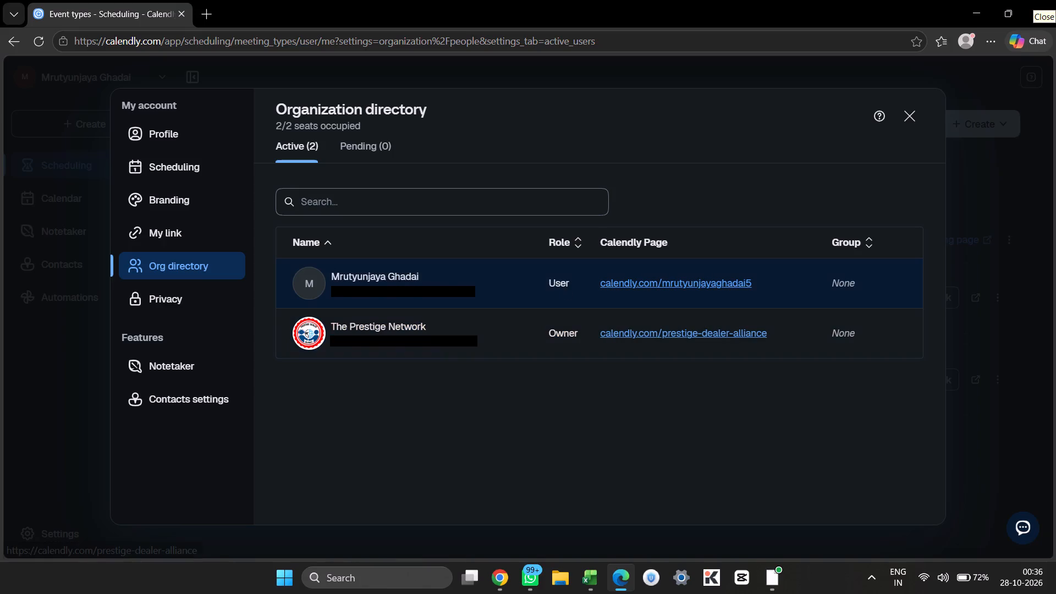
Check the role listed for the first active member in the organization directory.
left_click_drag(546, 284, 579, 288)
left_click(579, 288)
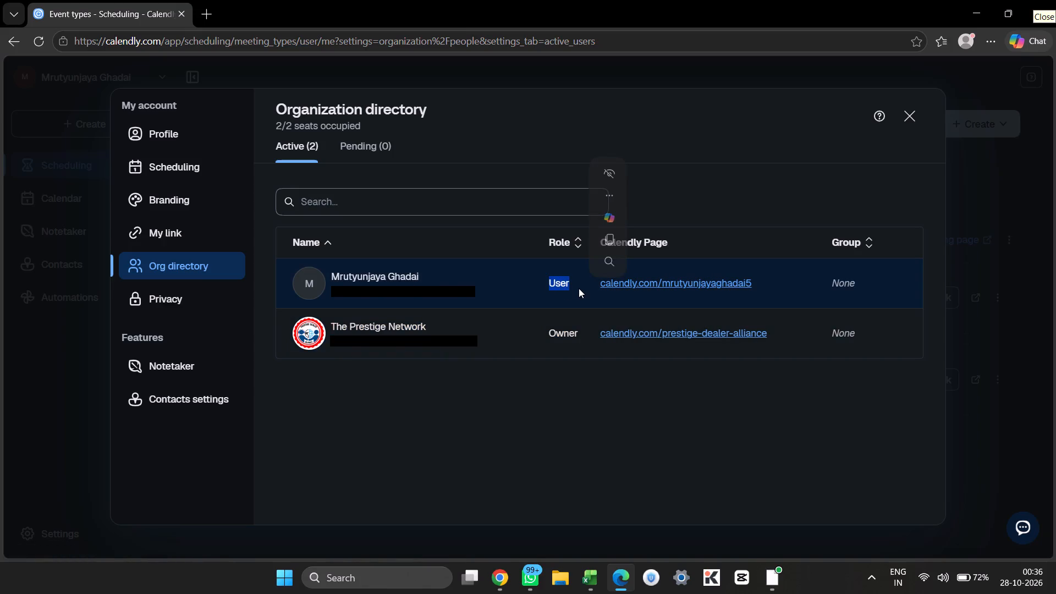
left_click(557, 283)
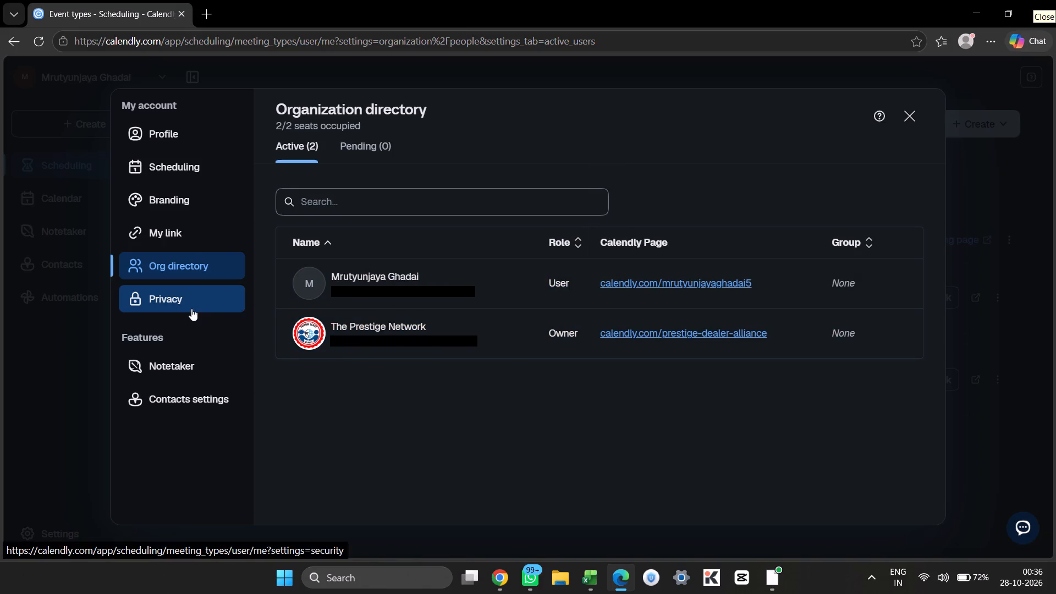
Examine the general profile and personal link settings, and return to the Scheduling page's event types.
scroll(193, 237, "up", 1)
left_click(190, 137)
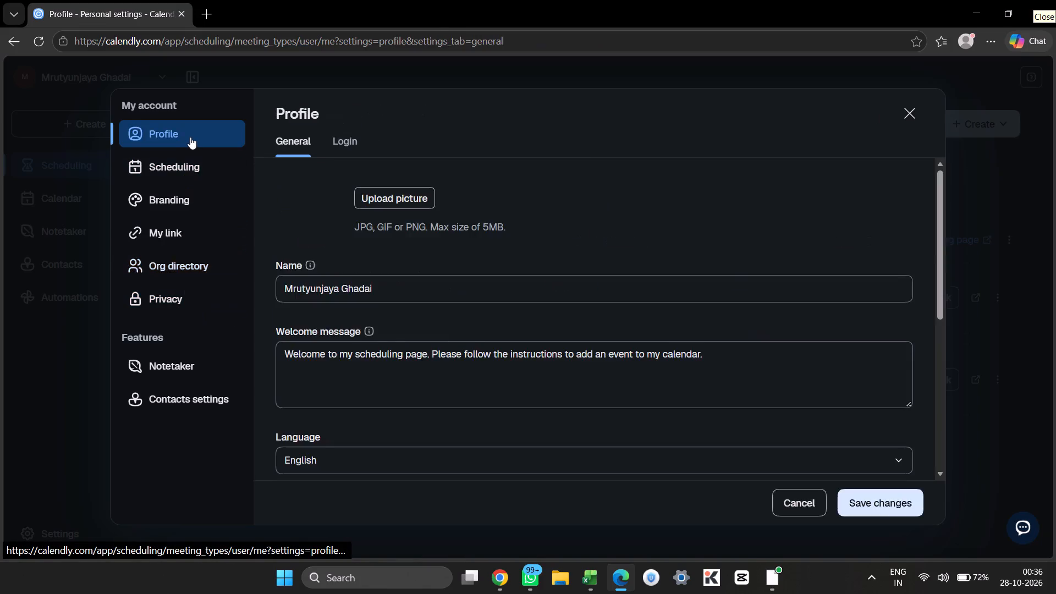
scroll(324, 261, "down", 3)
scroll(324, 261, "up", 2)
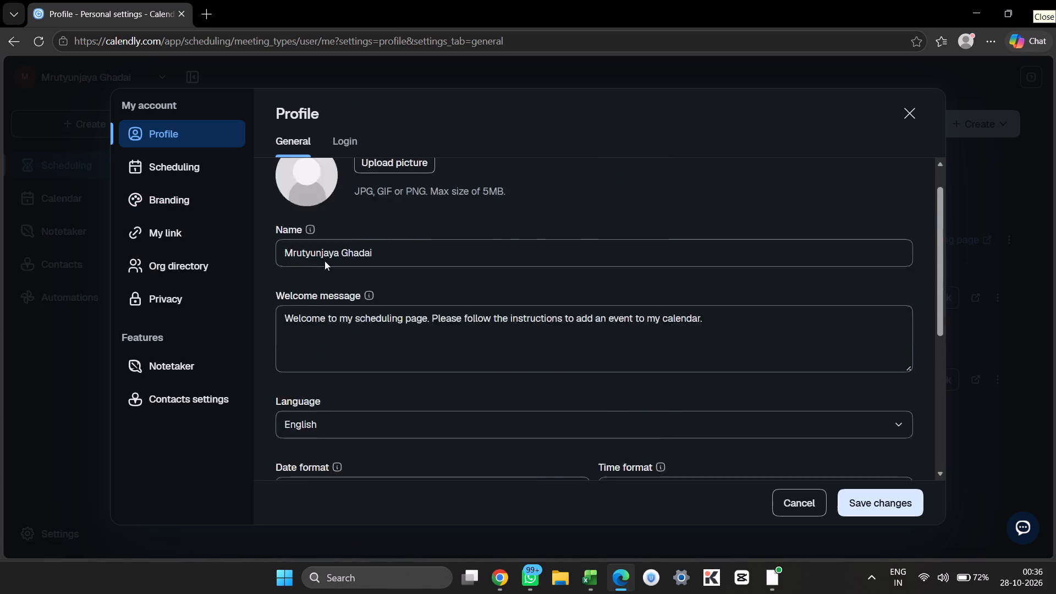
left_click(175, 225)
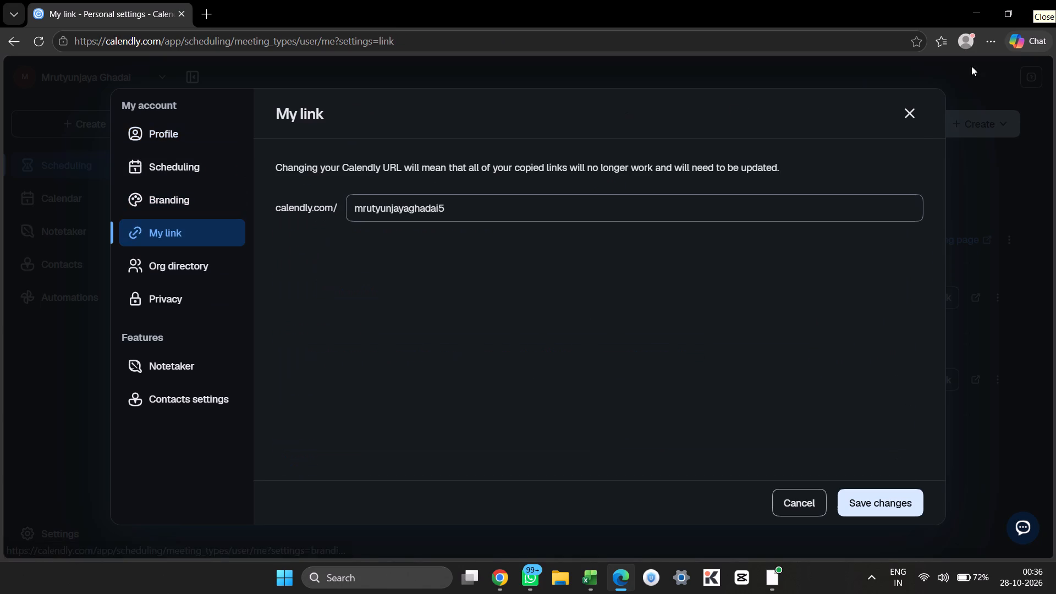
left_click(918, 124)
scroll(489, 176, "up", 1)
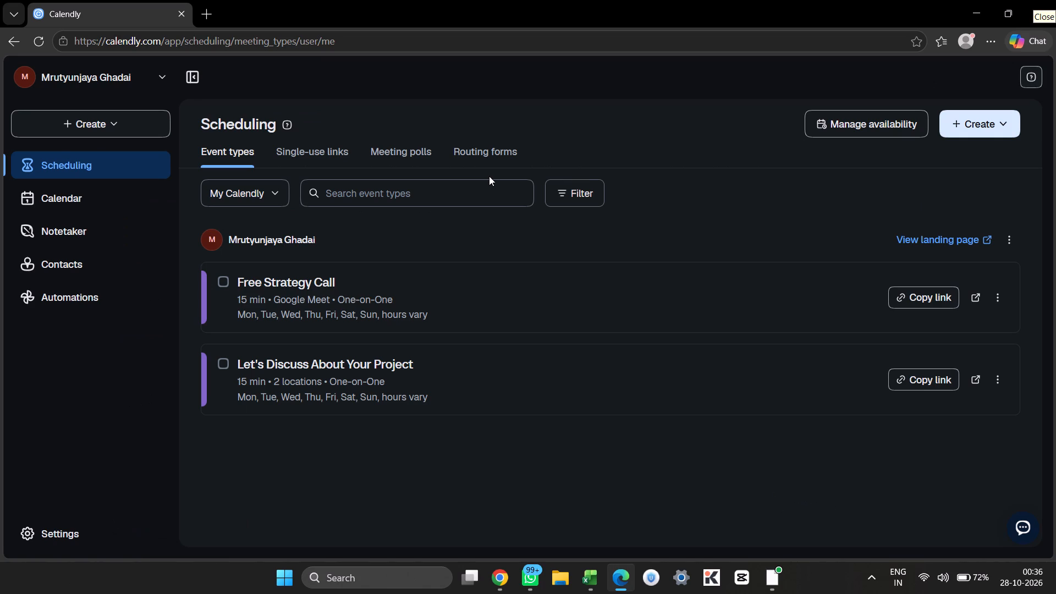
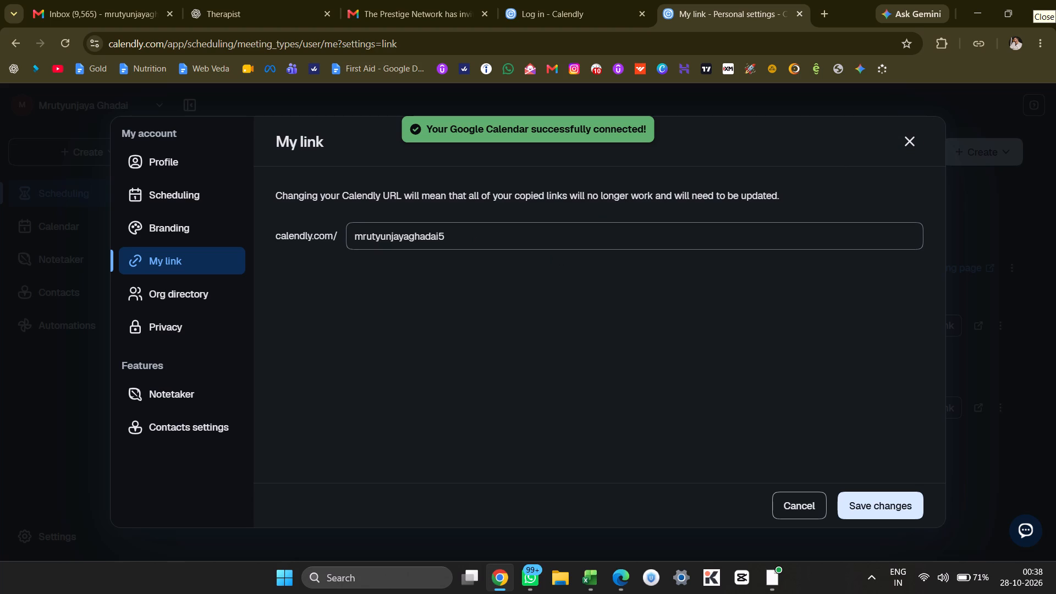
Copy the calendly.com/ prefix from the personal link settings and paste it as the address in a new browser tab.
left_click_drag(277, 235, 453, 236)
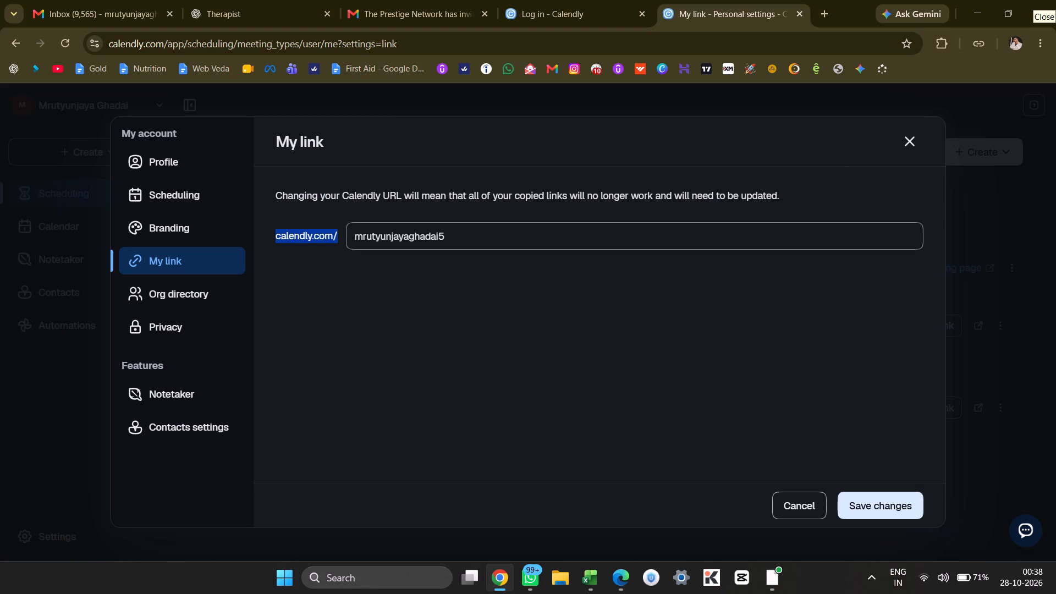
key("ctrl+c")
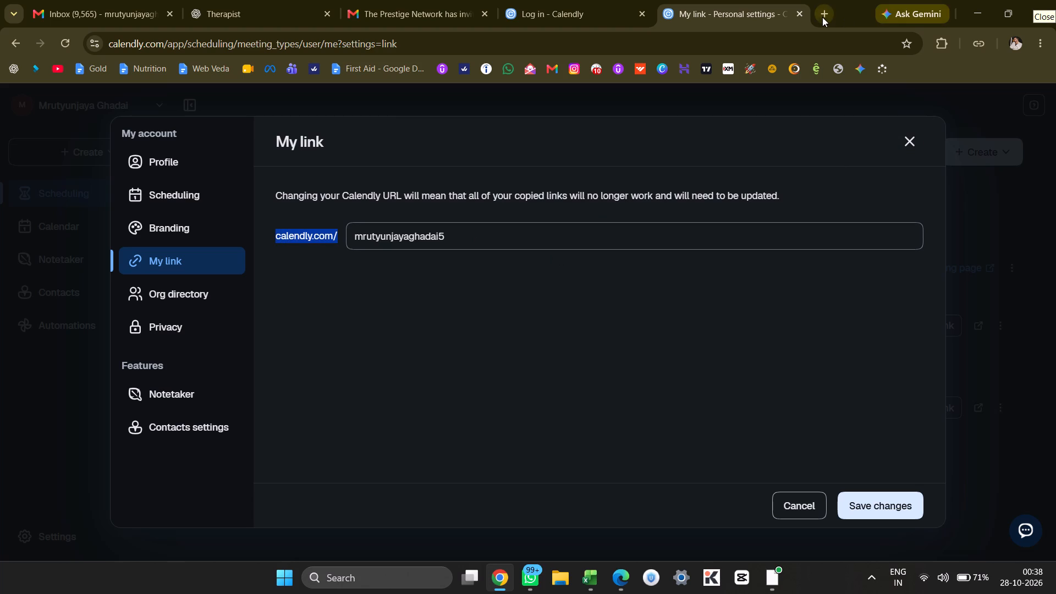
left_click(822, 16)
key("ctrl+v")
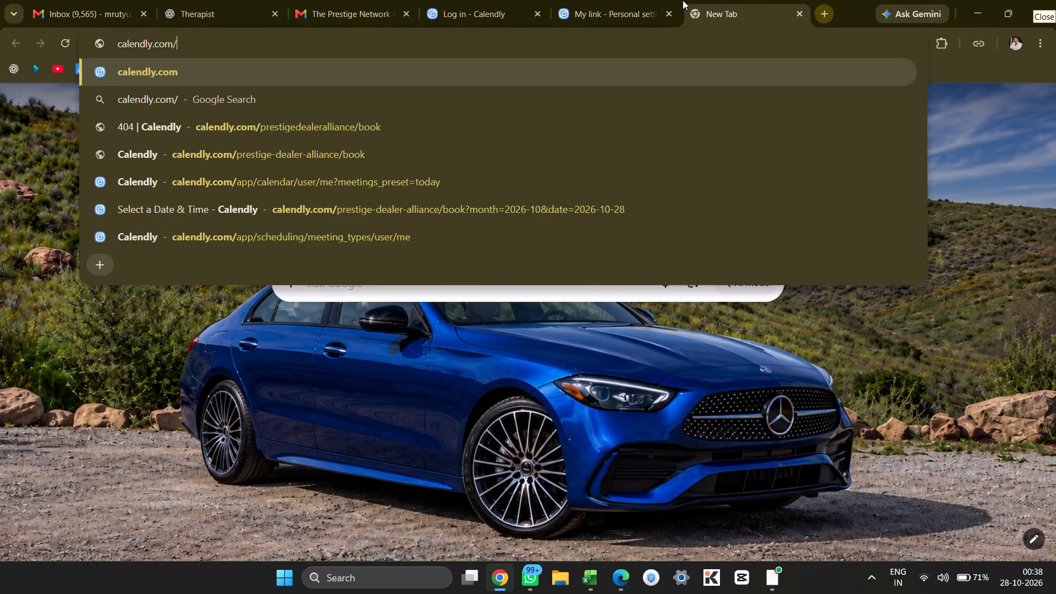
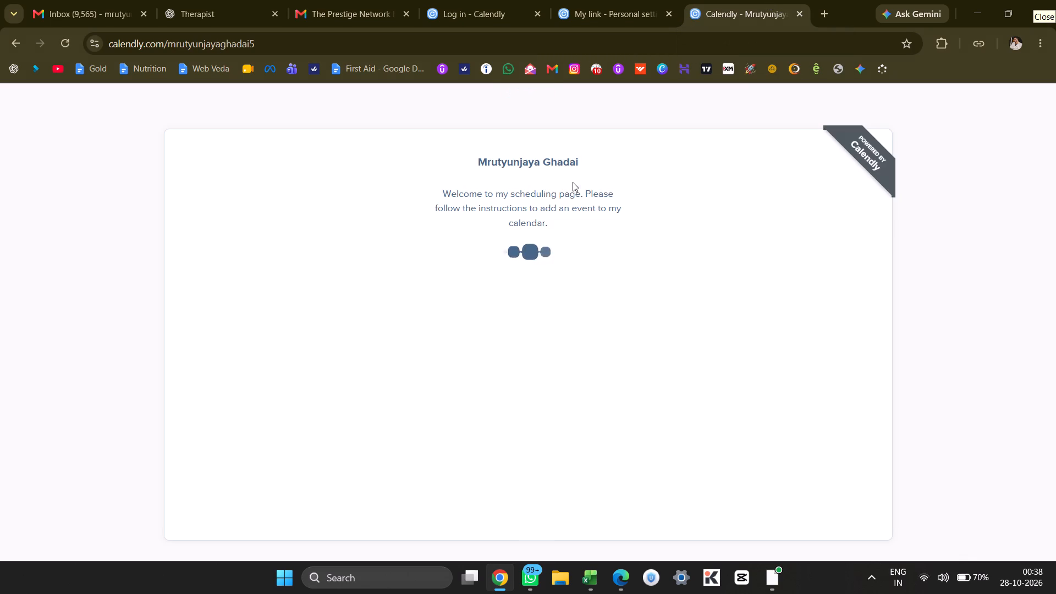
Choose the 9:45am slot on Thursday, October 29, 2026 for the Free Strategy Call event.
scroll(573, 182, "down", 1)
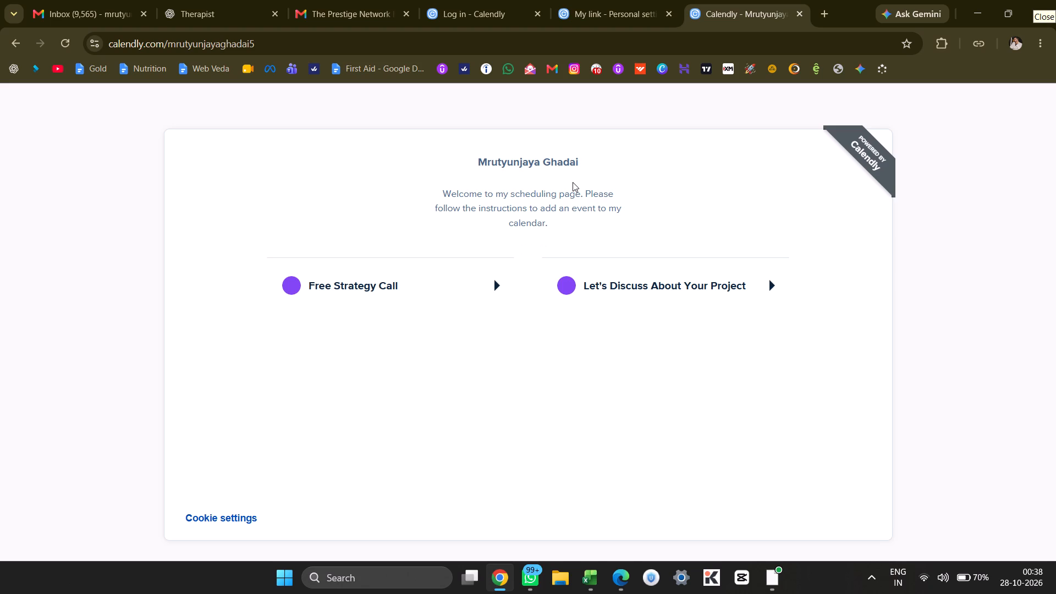
left_click(490, 302)
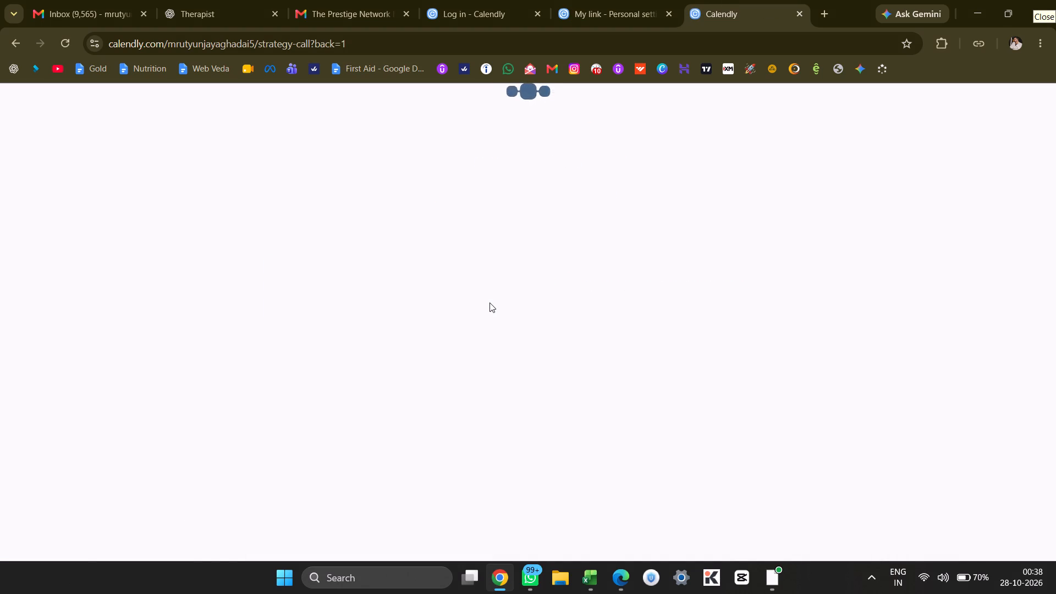
scroll(490, 302, "down", 1)
scroll(490, 302, "up", 2)
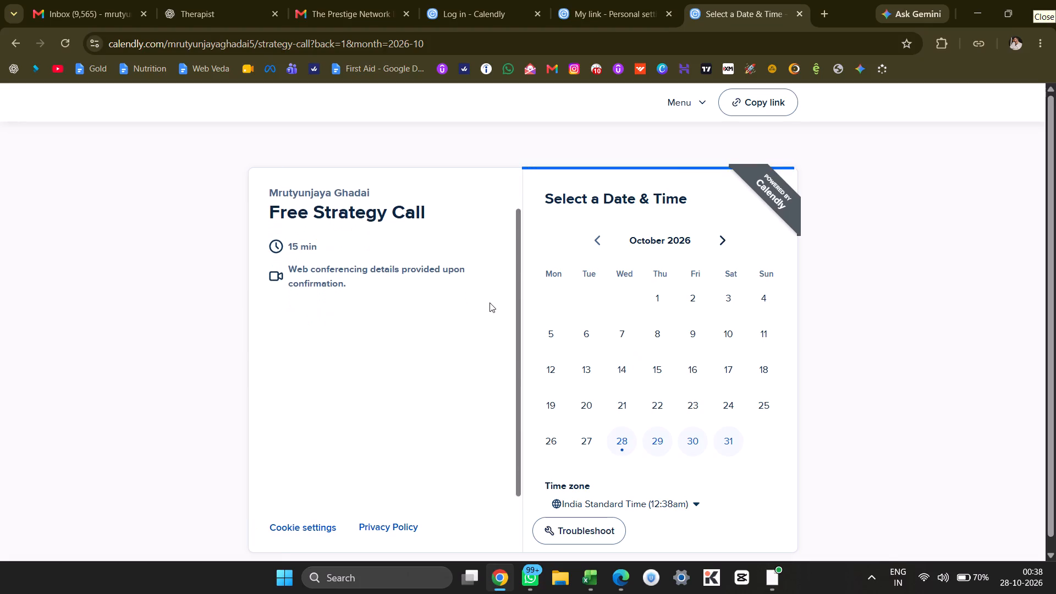
scroll(490, 302, "up", 1)
left_click(653, 436)
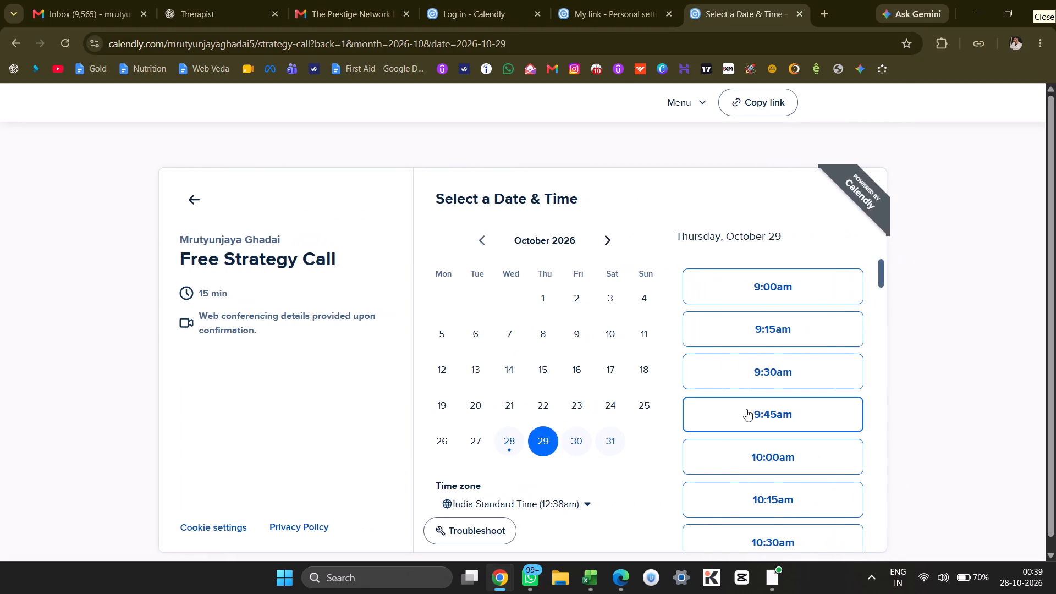
left_click(746, 409)
left_click(807, 421)
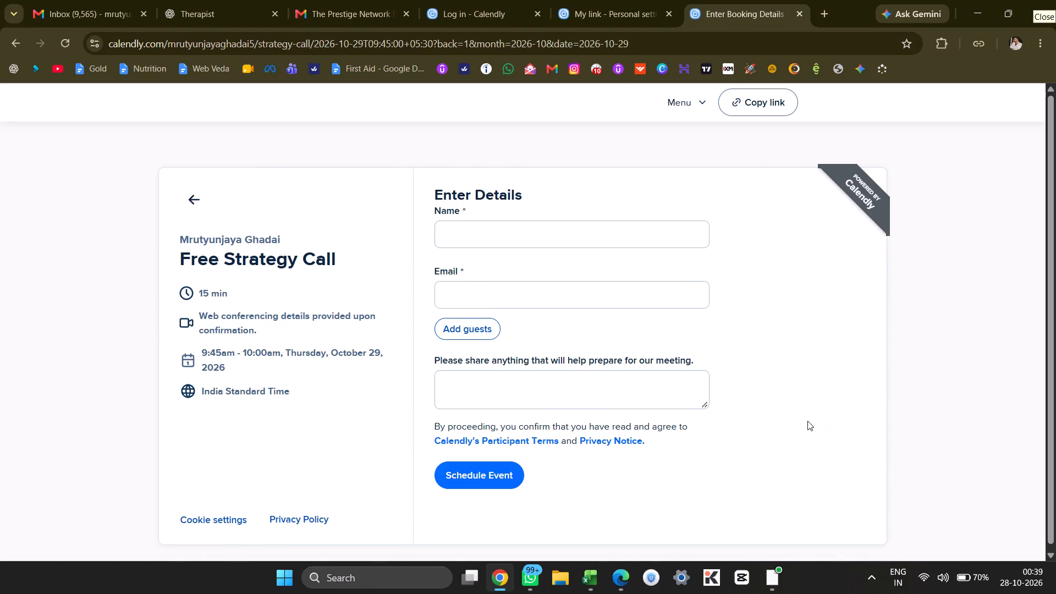
Enter bhb as the invitee name, fill in the saved email address, and schedule the event.
left_click(553, 224)
type("bhb")
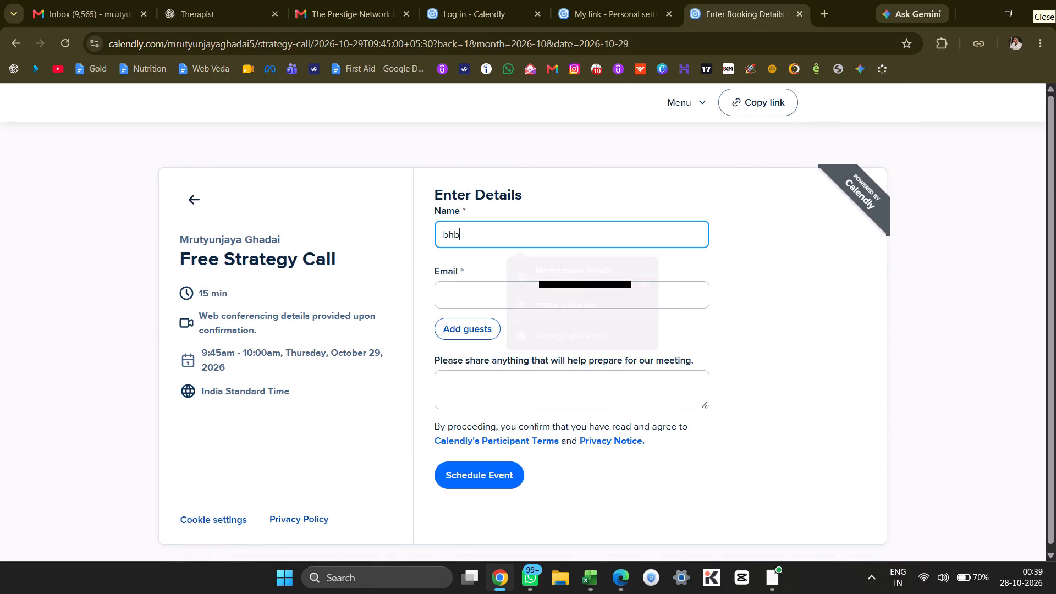
left_click(526, 303)
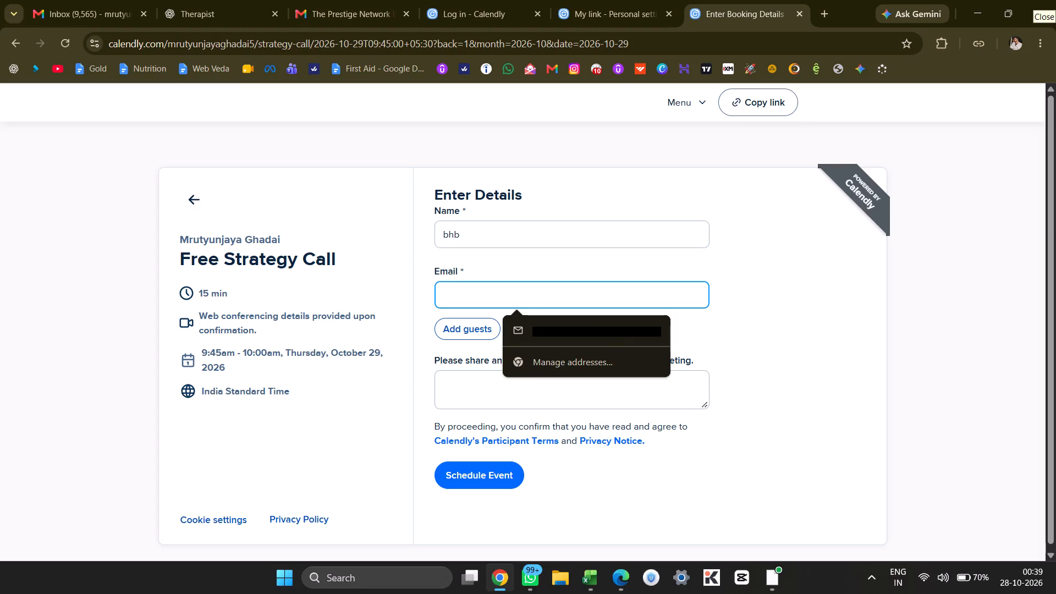
key("s")
left_click(555, 334)
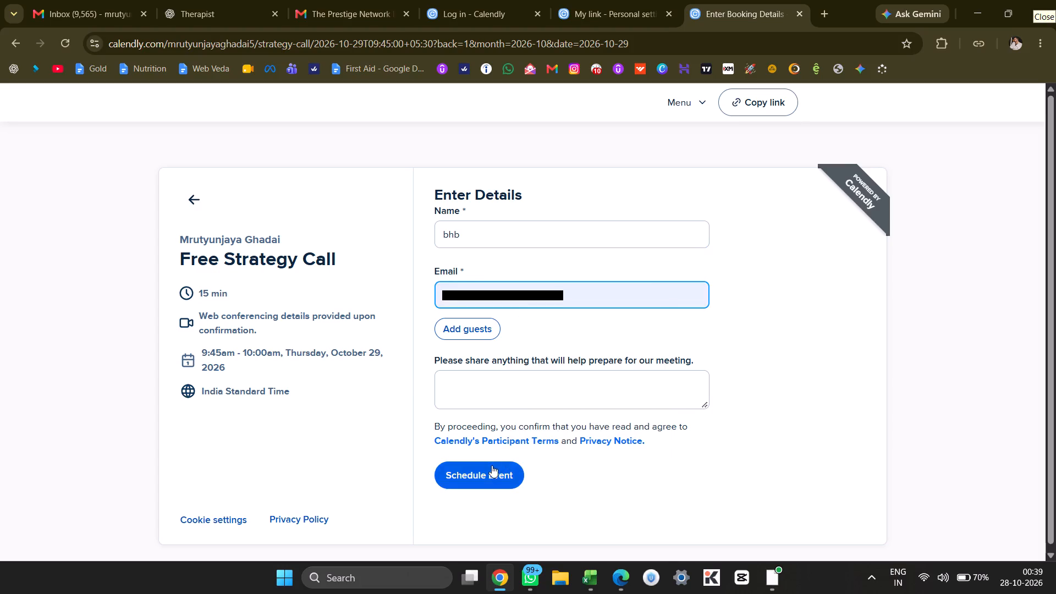
left_click(492, 465)
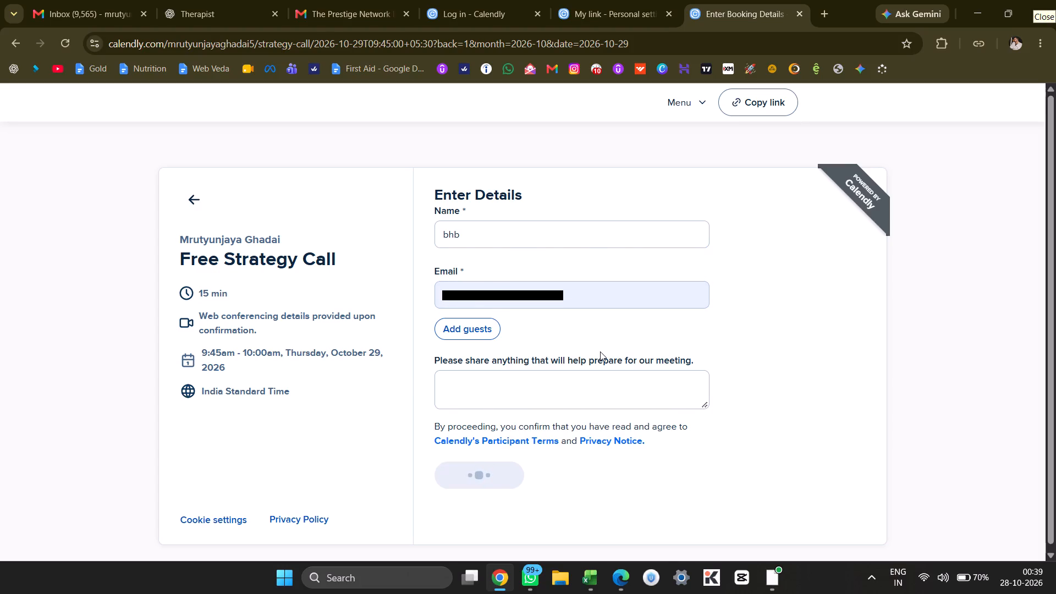
scroll(600, 351, "down", 1)
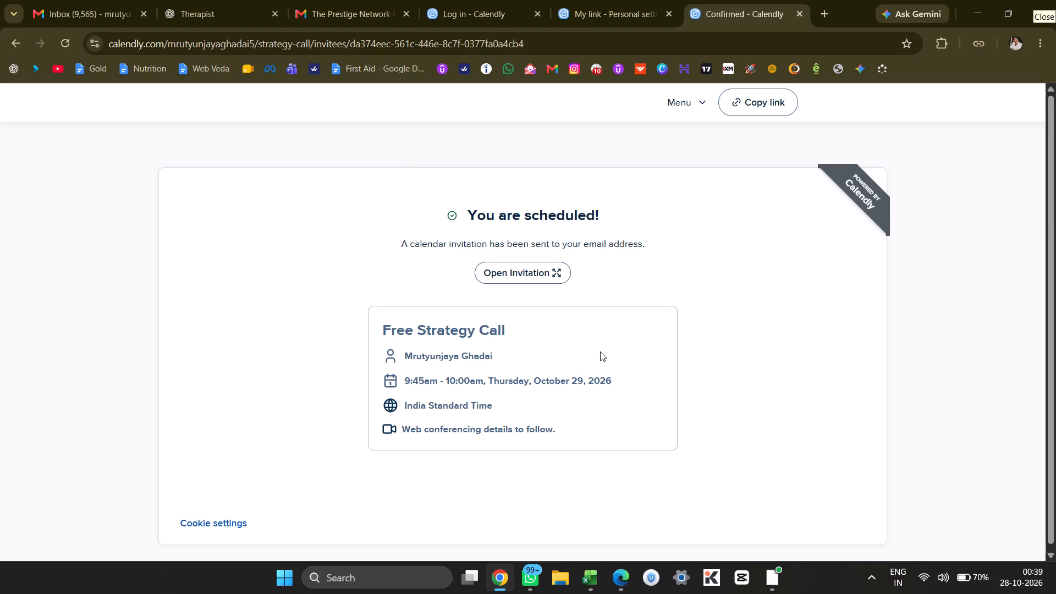
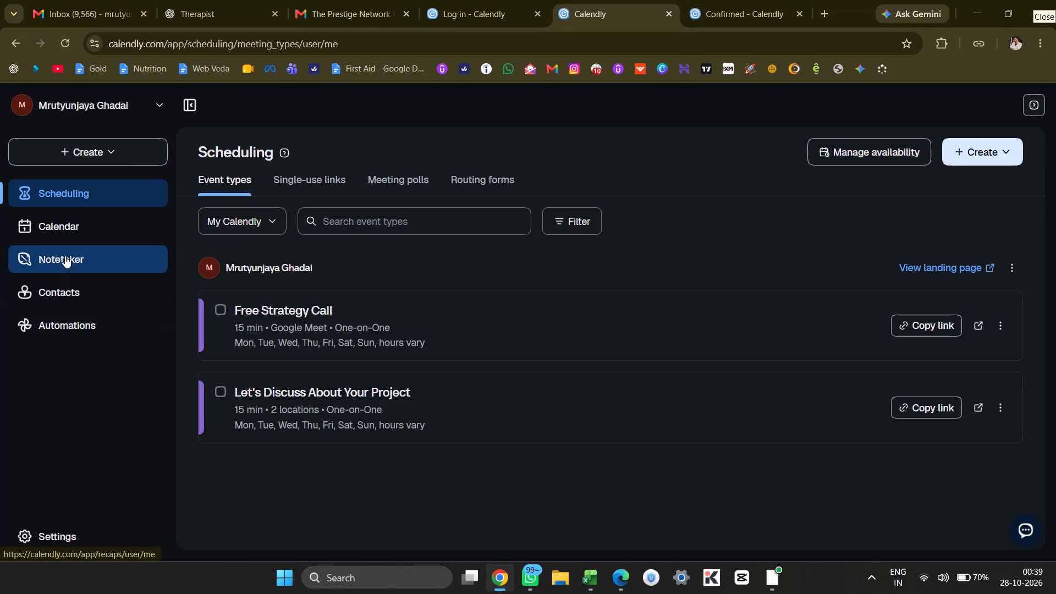
Open the member account's Calendly meeting calendar and dismiss the Calendly Notetaker introduction.
left_click(103, 221)
scroll(420, 339, "down", 6)
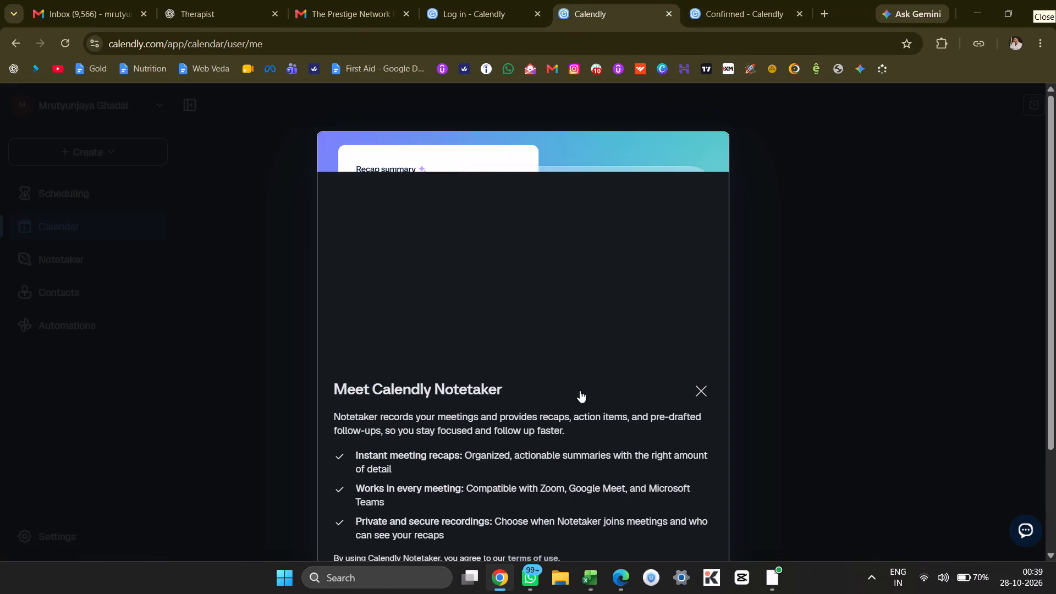
left_click(703, 396)
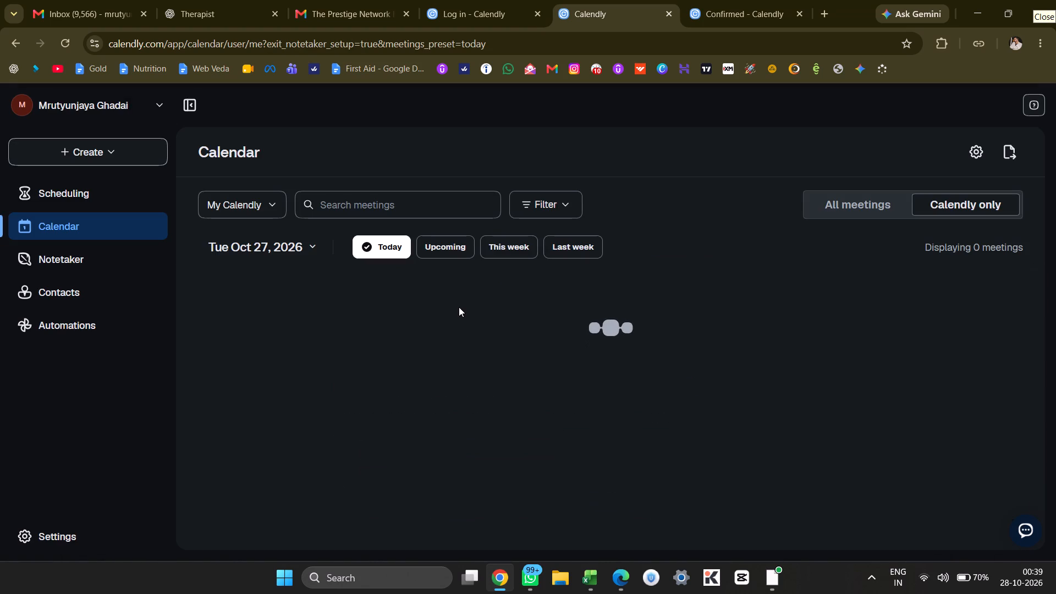
Switch the calendar from today's meetings to the upcoming ones and look for the test-booked Free Strategy Call.
scroll(459, 307, "down", 1)
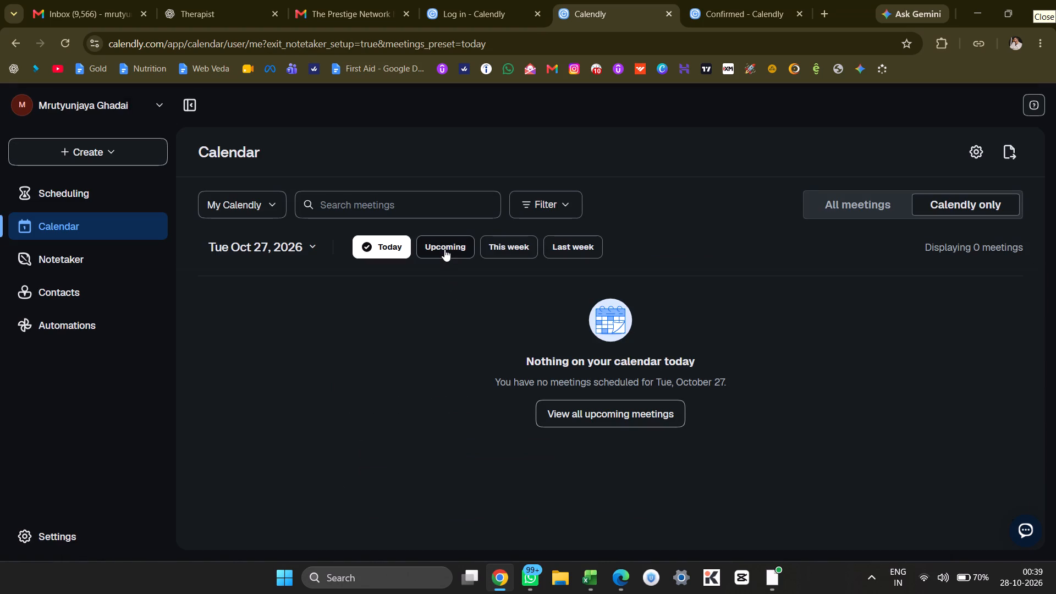
scroll(478, 398, "down", 1)
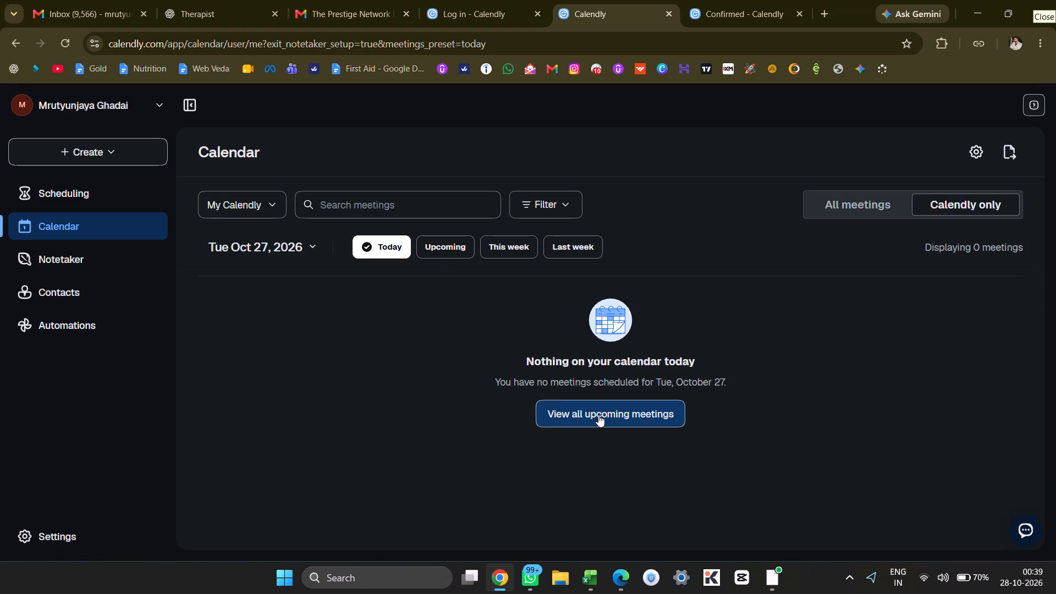
scroll(422, 296, "down", 2)
scroll(422, 296, "up", 1)
left_click(445, 254)
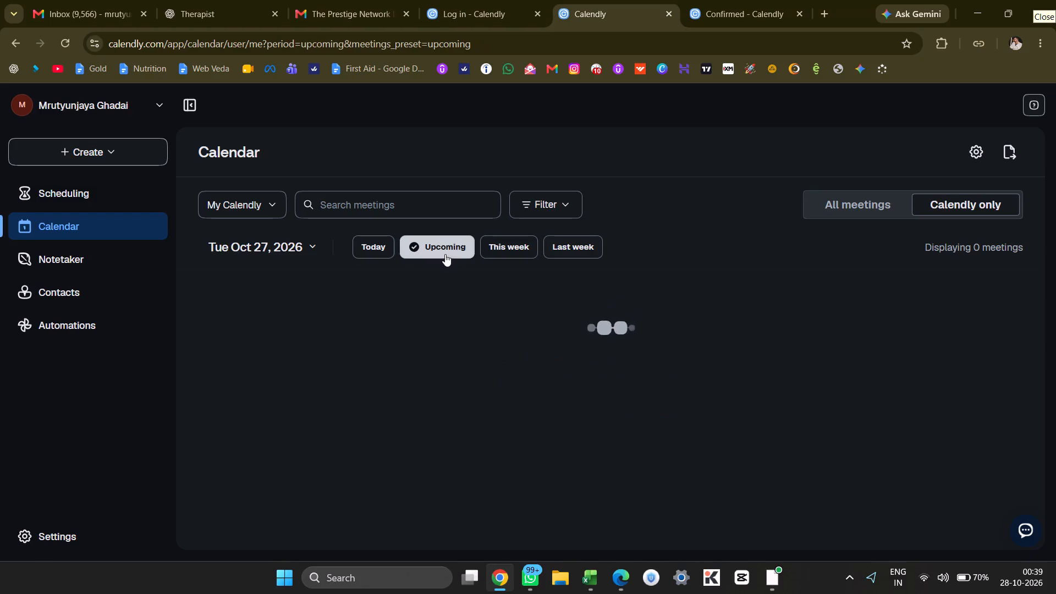
scroll(514, 368, "down", 2)
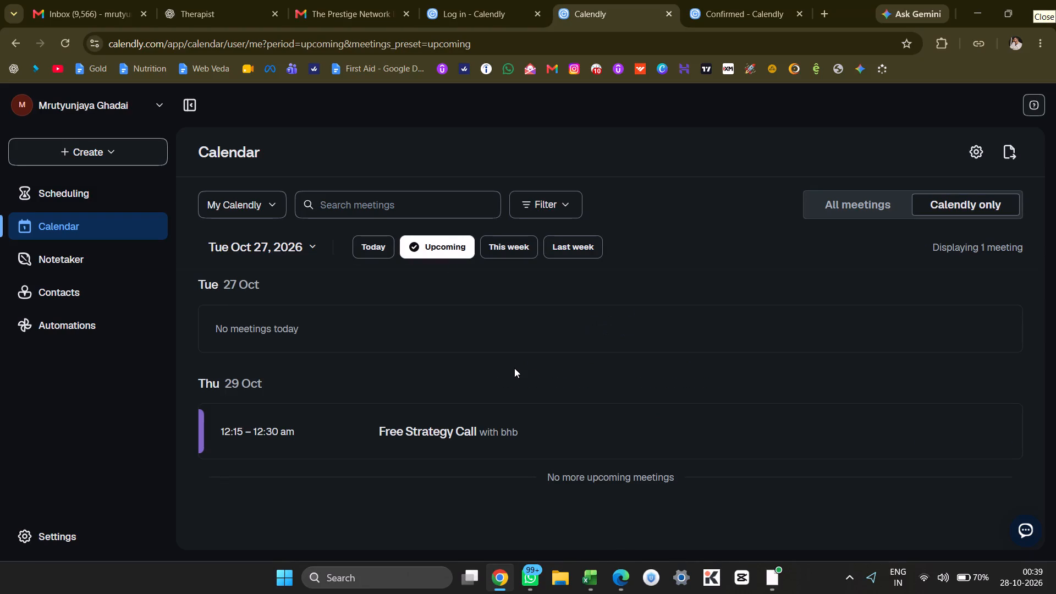
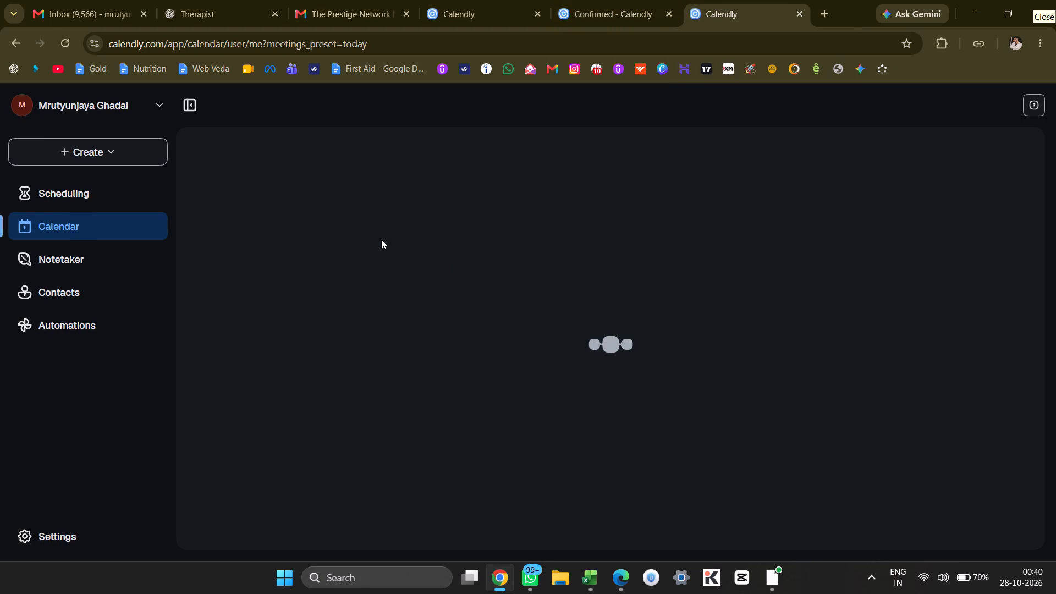
Dismiss the Calendly Notetaker introduction that covers the meeting calendar.
scroll(520, 315, "down", 4)
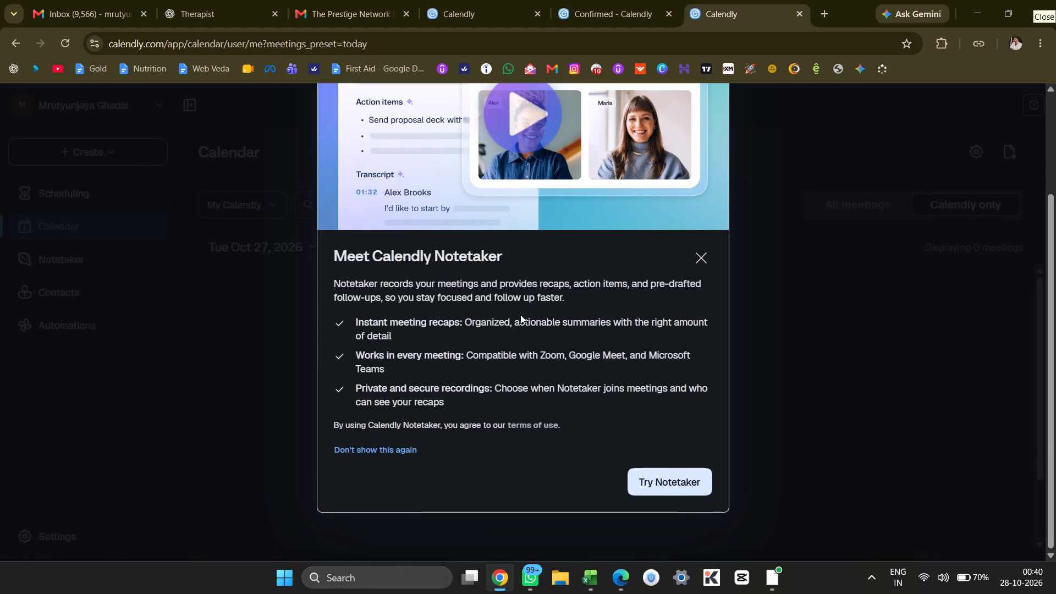
left_click(708, 256)
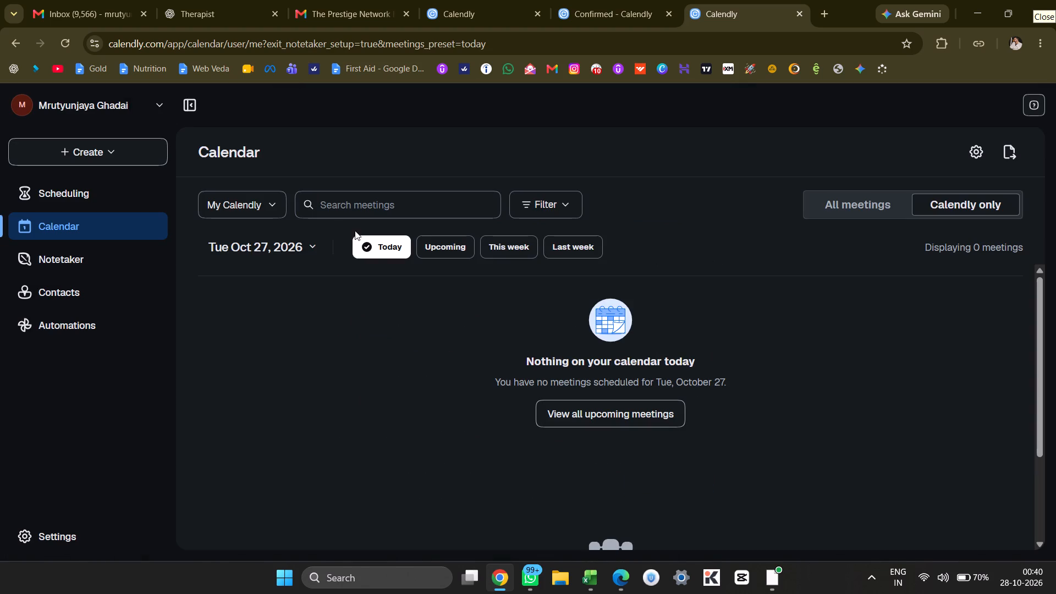
Switch the calendar from today's meetings to the upcoming ones.
left_click_drag(439, 228, 444, 240)
left_click(444, 240)
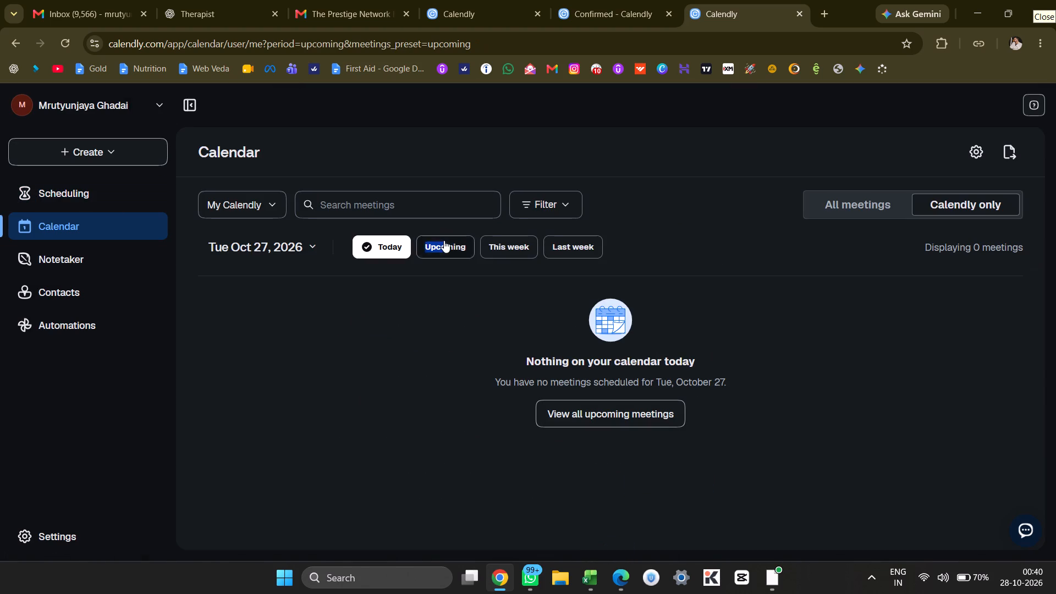
Look through the account options and the general profile settings, including language, country and time zone, and close the settings without changes.
left_click(148, 107)
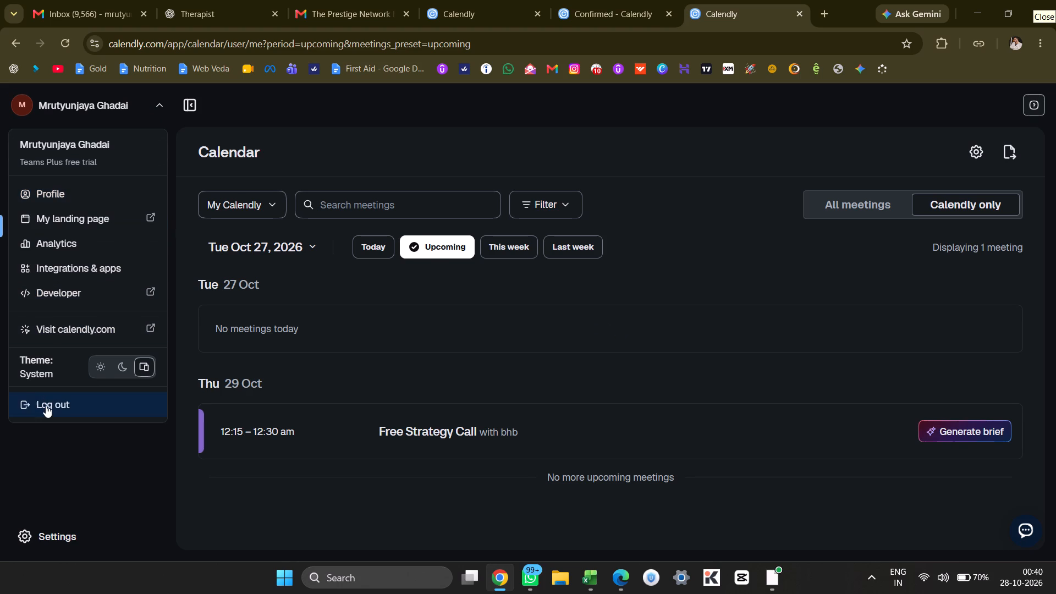
left_click(335, 128)
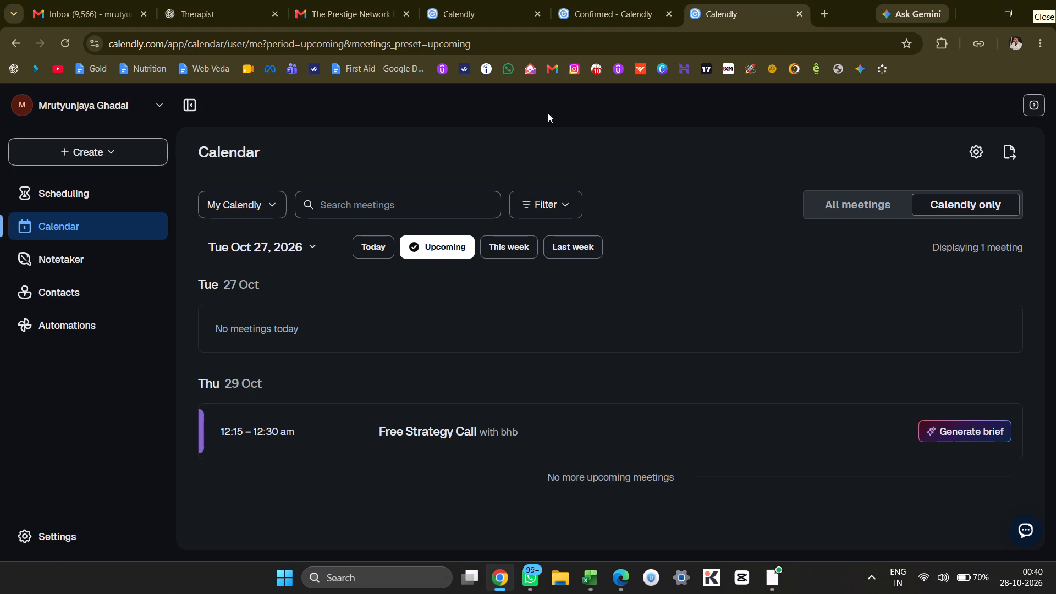
left_click(101, 535)
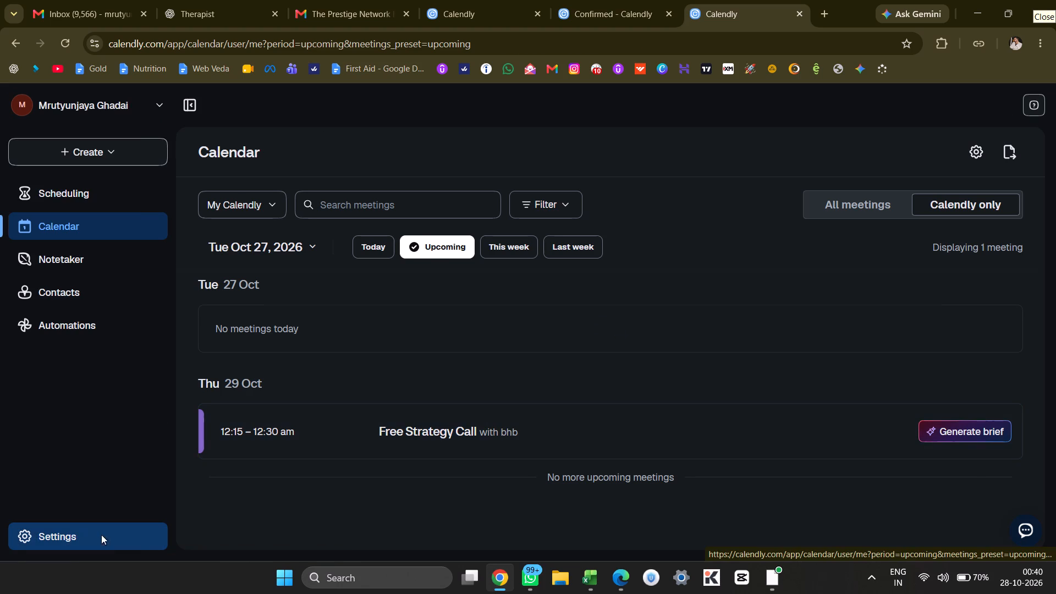
scroll(226, 433, "down", 1)
scroll(581, 333, "down", 1)
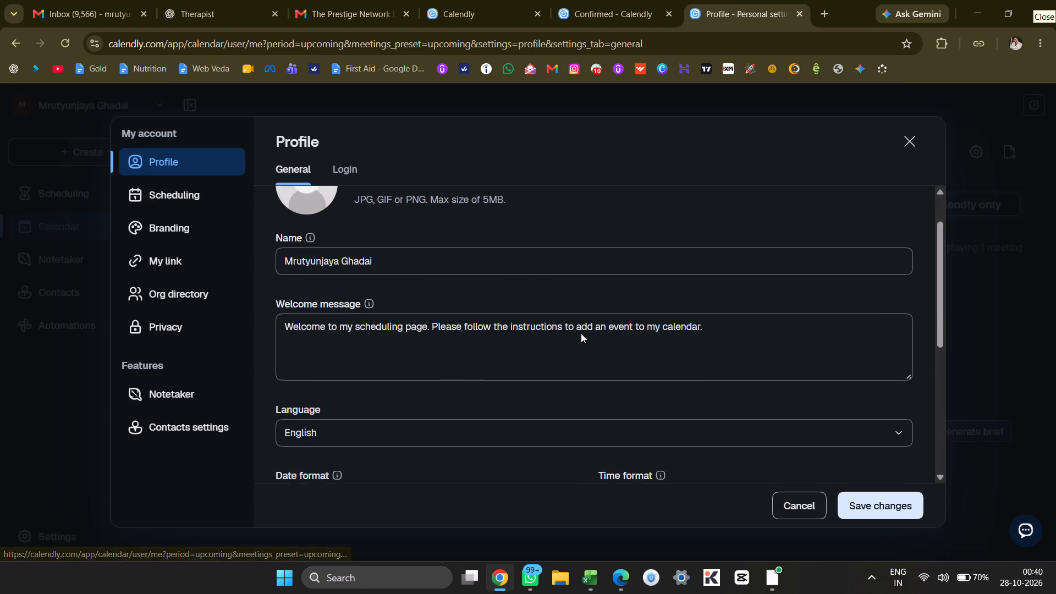
scroll(581, 333, "down", 3)
scroll(581, 333, "up", 4)
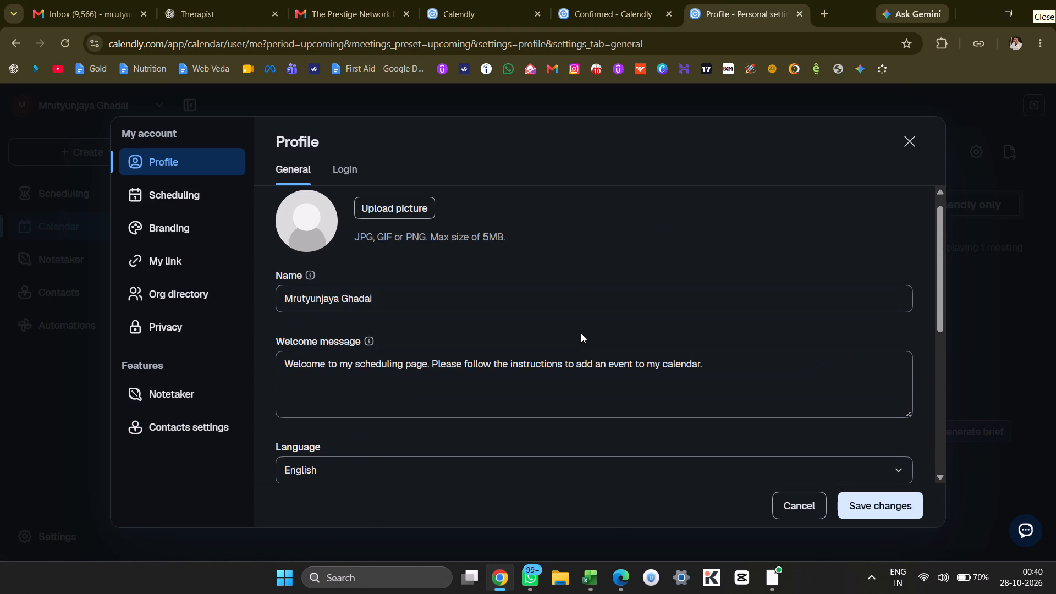
scroll(751, 482, "down", 3)
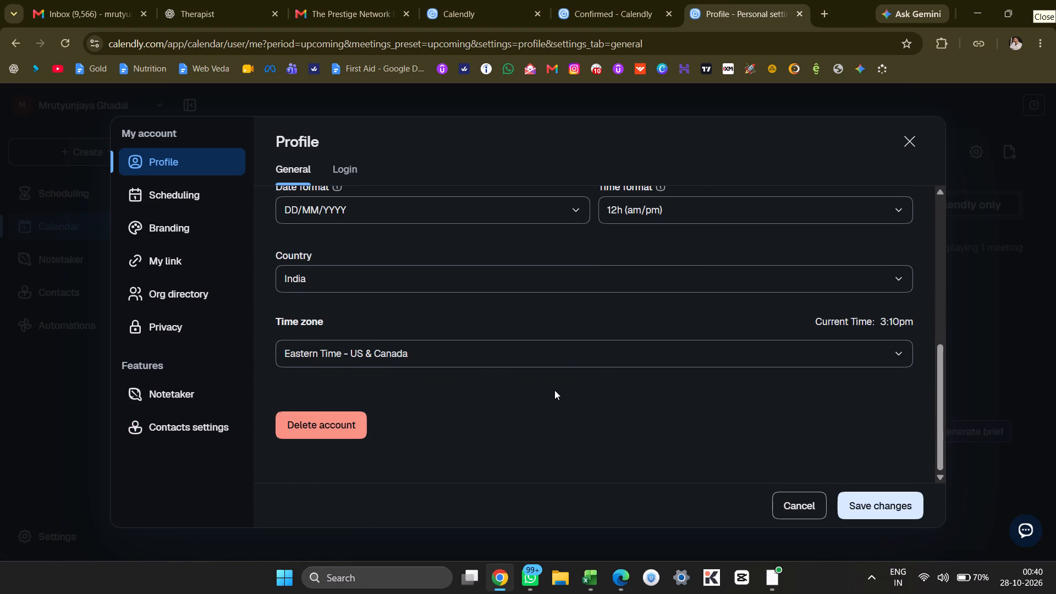
scroll(554, 390, "up", 2)
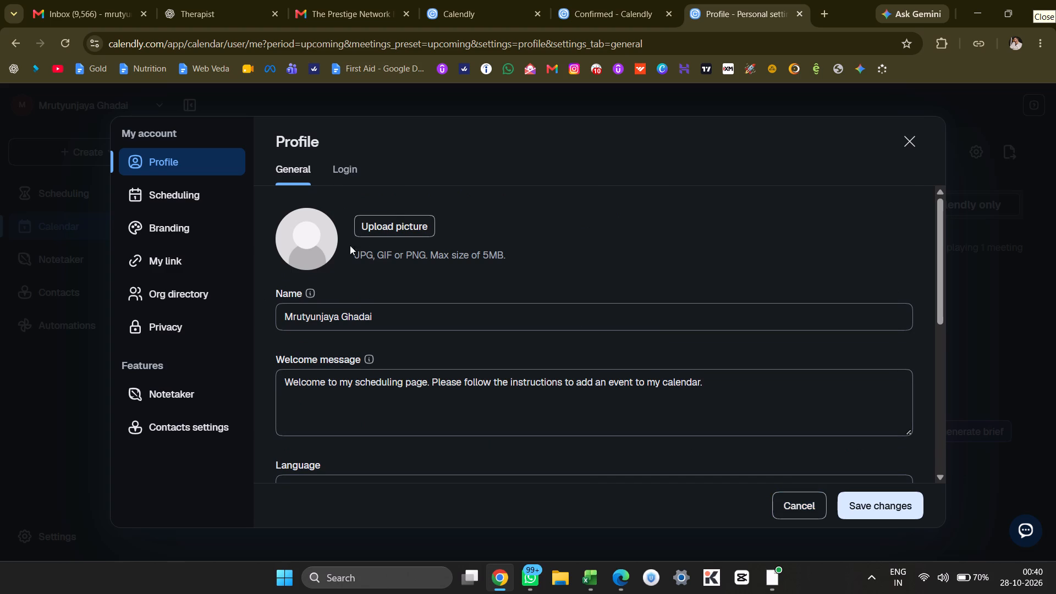
scroll(395, 219, "down", 2)
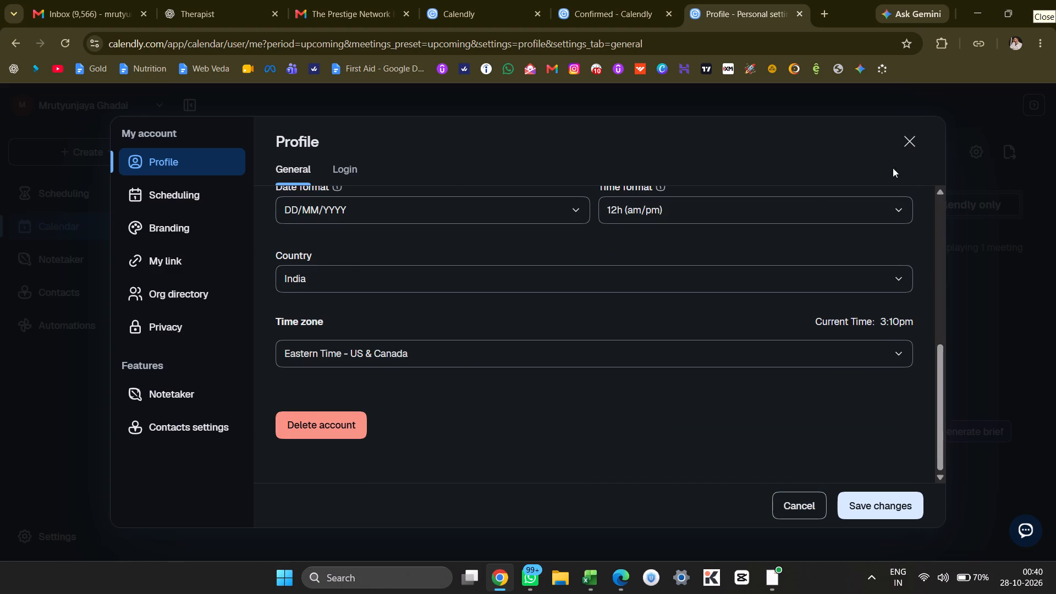
left_click(905, 146)
Set the calendar to show all meetings instead of Calendly-only ones and review the upcoming list.
scroll(492, 96, "up", 1)
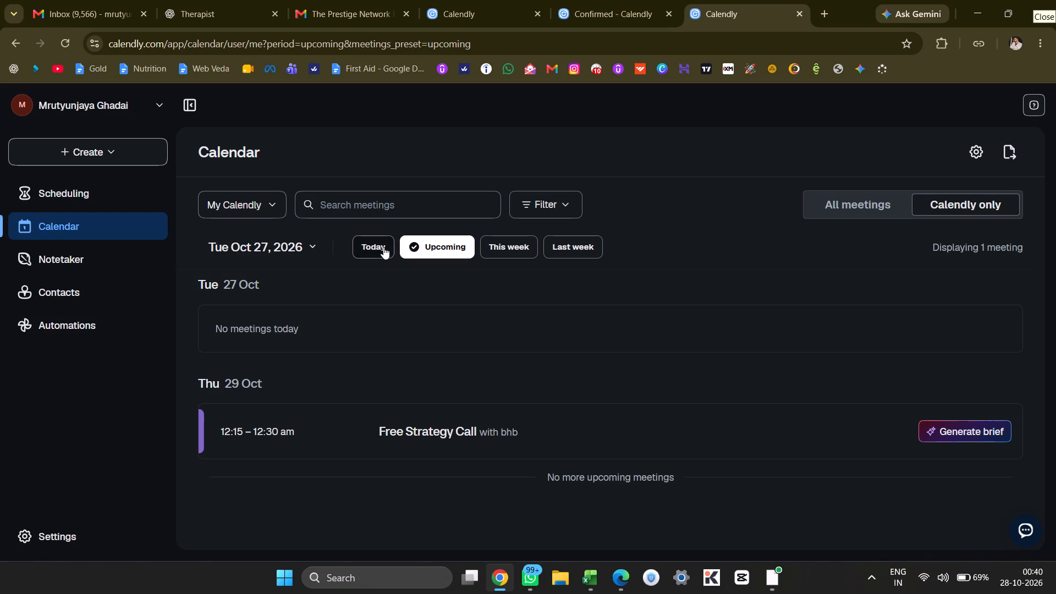
scroll(383, 247, "down", 1)
scroll(356, 265, "up", 2)
left_click(860, 207)
scroll(660, 228, "down", 2)
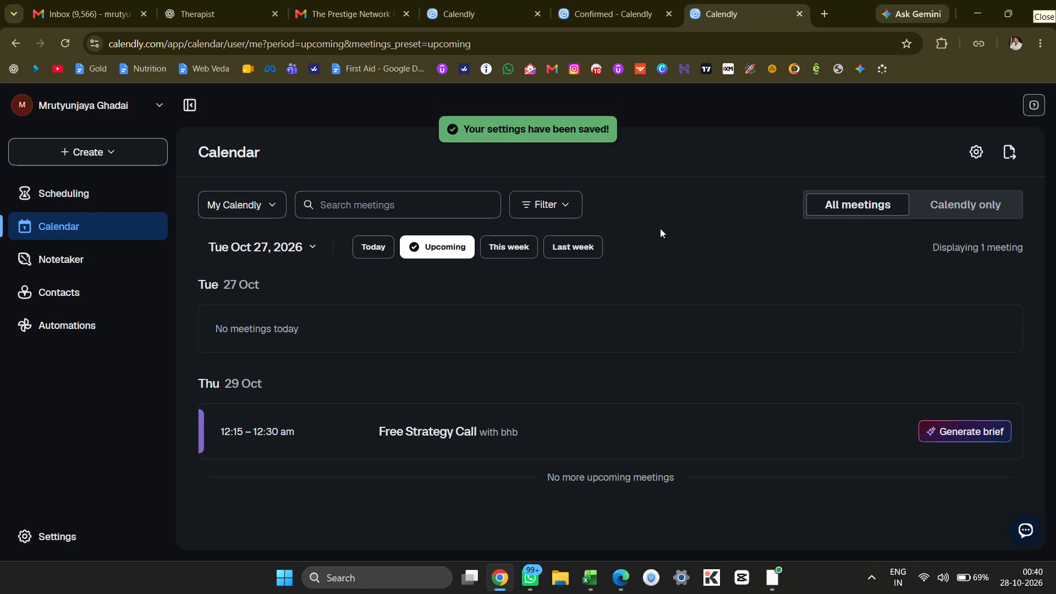
scroll(660, 228, "down", 1)
scroll(660, 228, "up", 1)
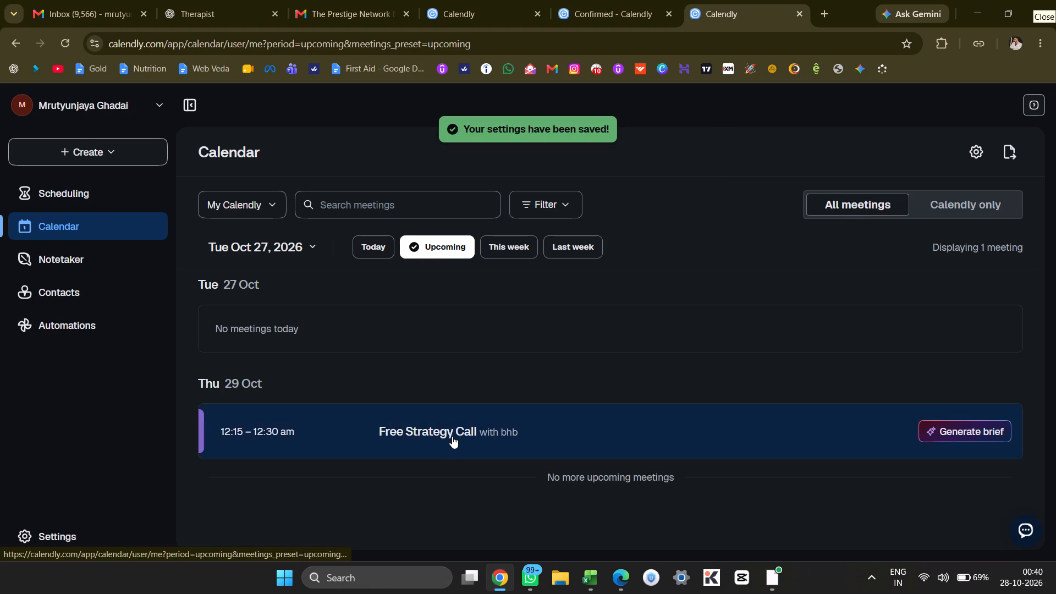
left_click(608, 333)
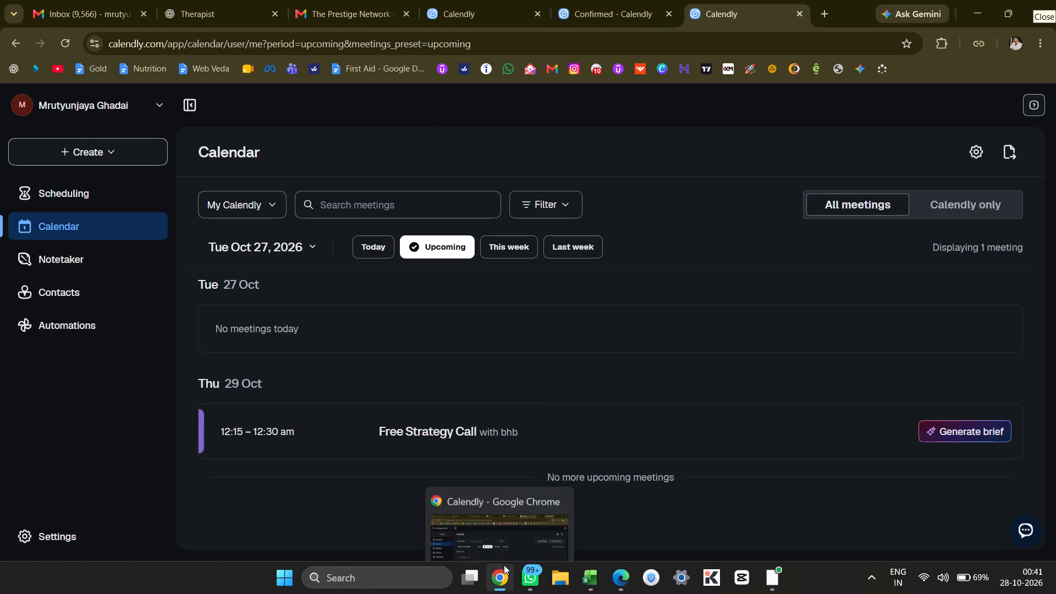
Switch to Microsoft Edge to check the Calendly event types, and return to the meeting calendar in Chrome.
left_click(620, 571)
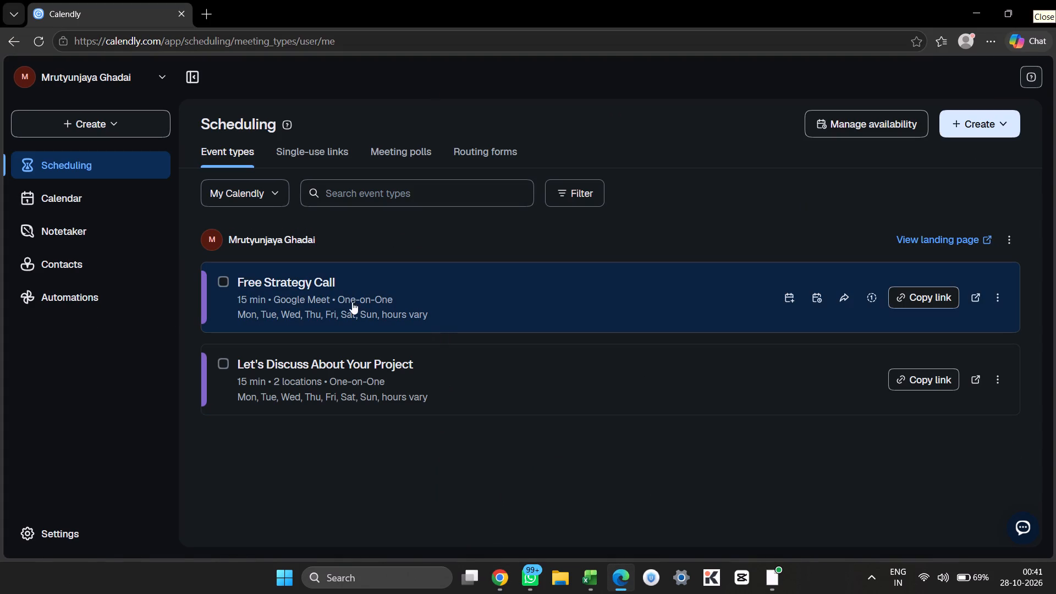
left_click(503, 586)
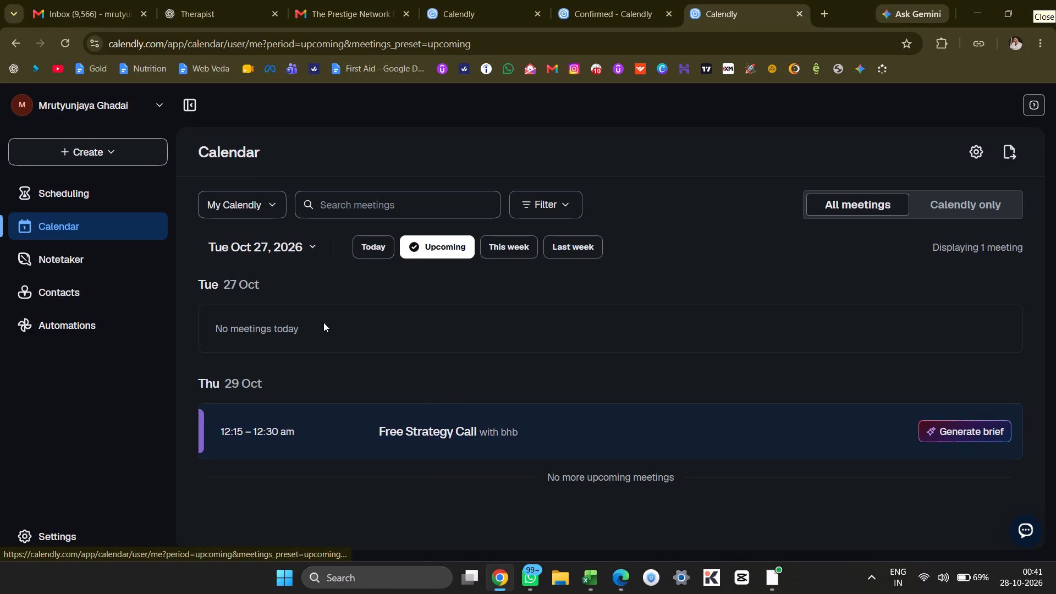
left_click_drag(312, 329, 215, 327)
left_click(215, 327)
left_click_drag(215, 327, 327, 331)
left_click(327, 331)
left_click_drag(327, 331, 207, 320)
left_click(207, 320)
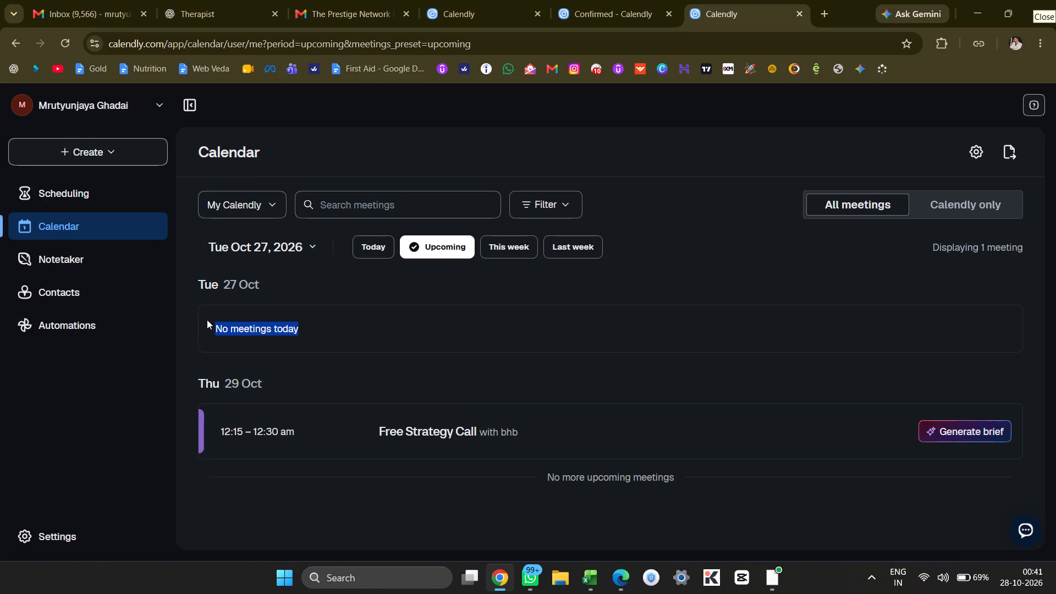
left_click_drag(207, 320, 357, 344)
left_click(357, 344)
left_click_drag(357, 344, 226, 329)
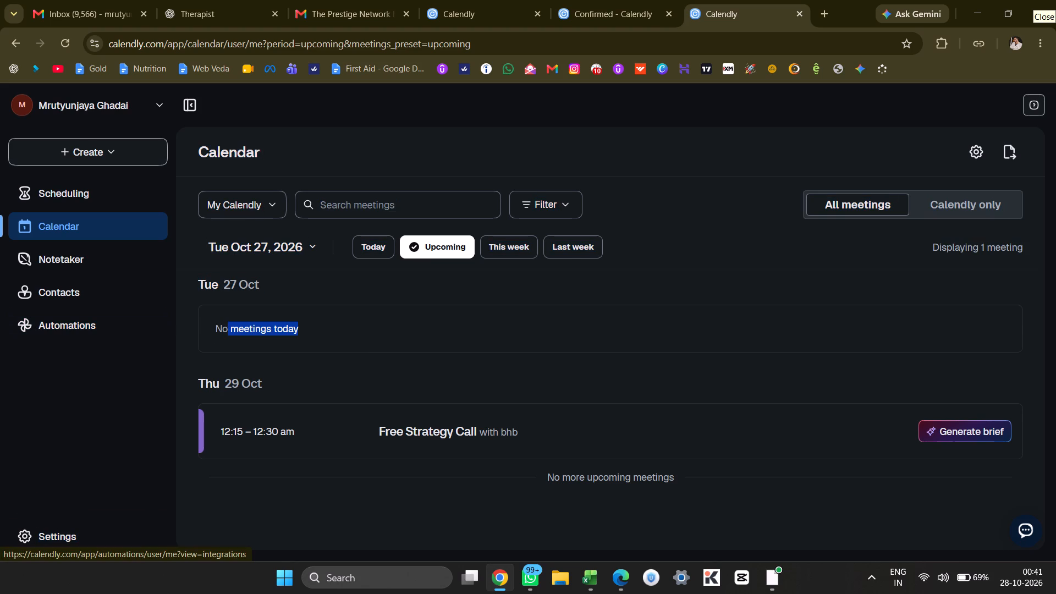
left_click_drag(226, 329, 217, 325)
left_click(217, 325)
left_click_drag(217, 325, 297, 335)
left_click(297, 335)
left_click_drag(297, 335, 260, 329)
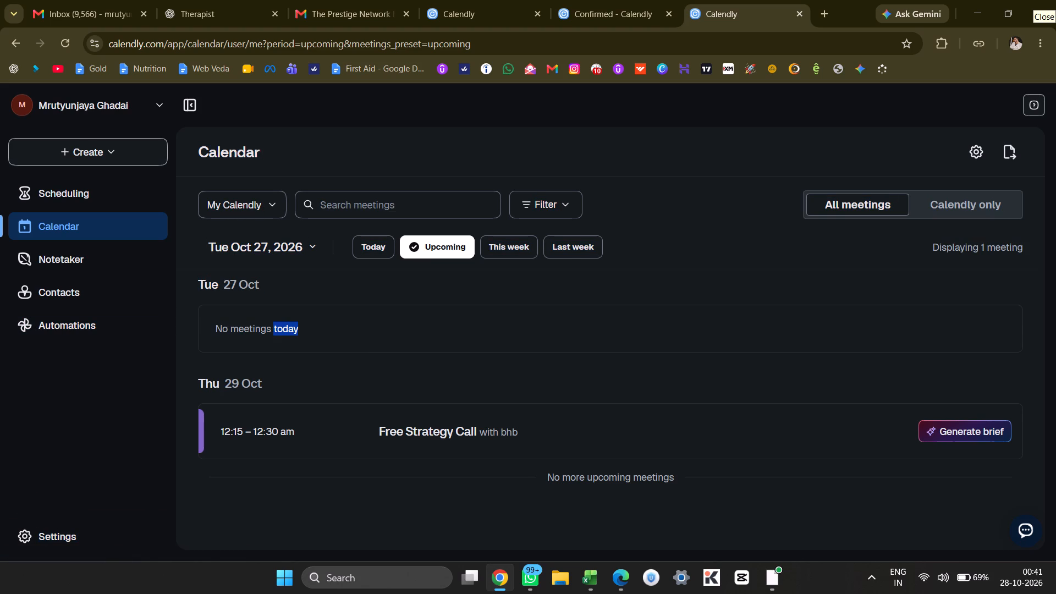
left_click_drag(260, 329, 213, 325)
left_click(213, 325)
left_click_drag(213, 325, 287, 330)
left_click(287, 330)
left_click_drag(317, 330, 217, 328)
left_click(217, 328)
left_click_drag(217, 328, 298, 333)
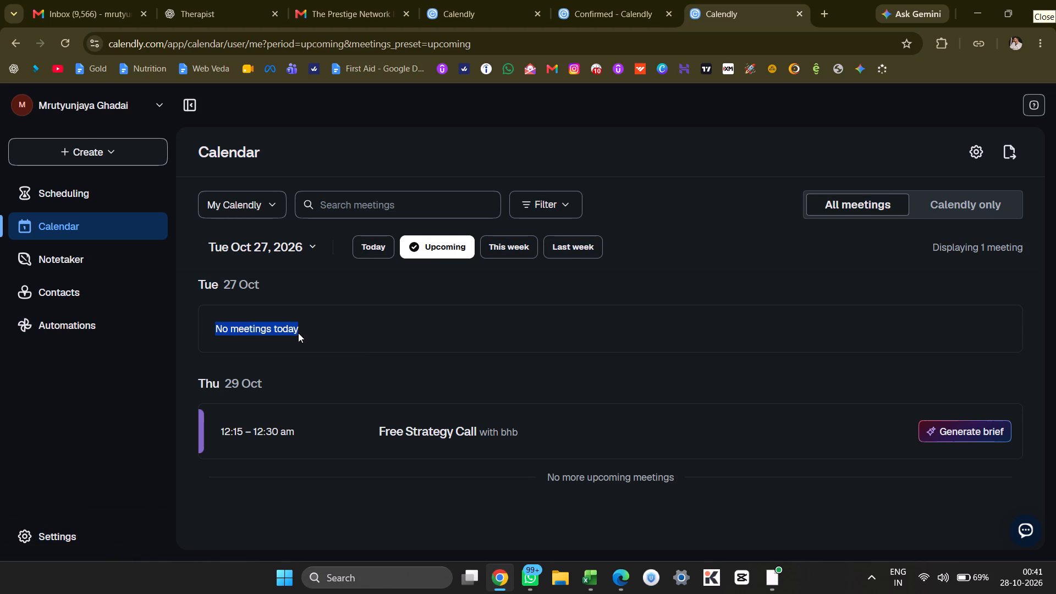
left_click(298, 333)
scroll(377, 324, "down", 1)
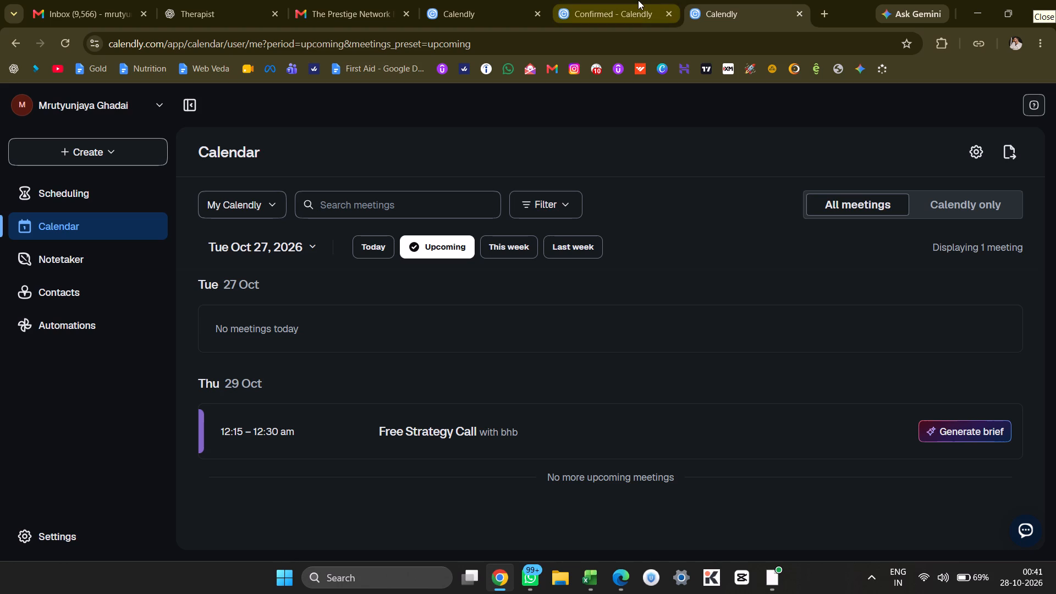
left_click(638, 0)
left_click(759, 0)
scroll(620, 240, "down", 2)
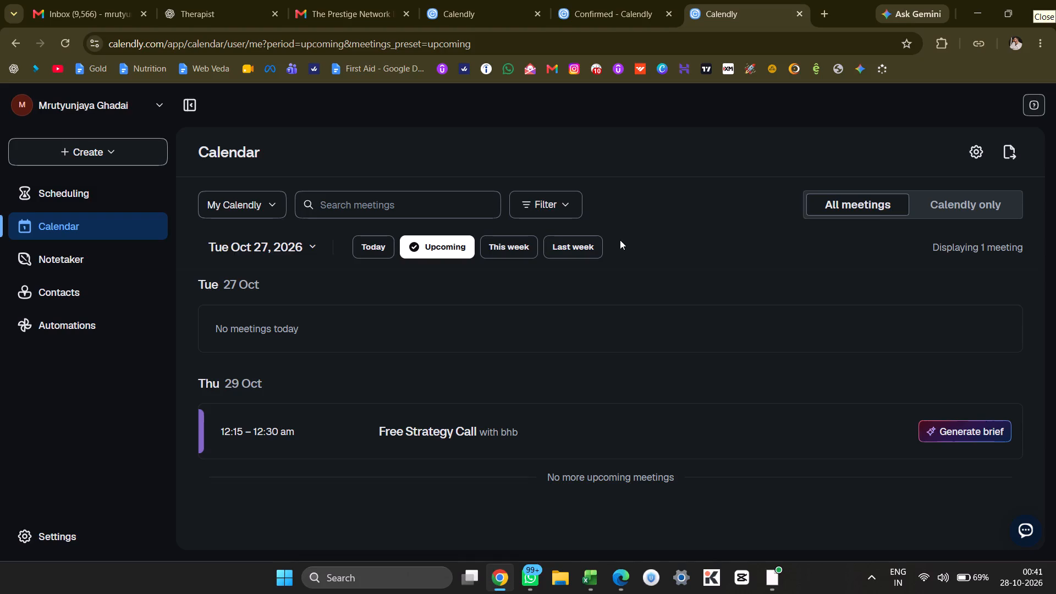
Open a new browser tab.
left_click(824, 12)
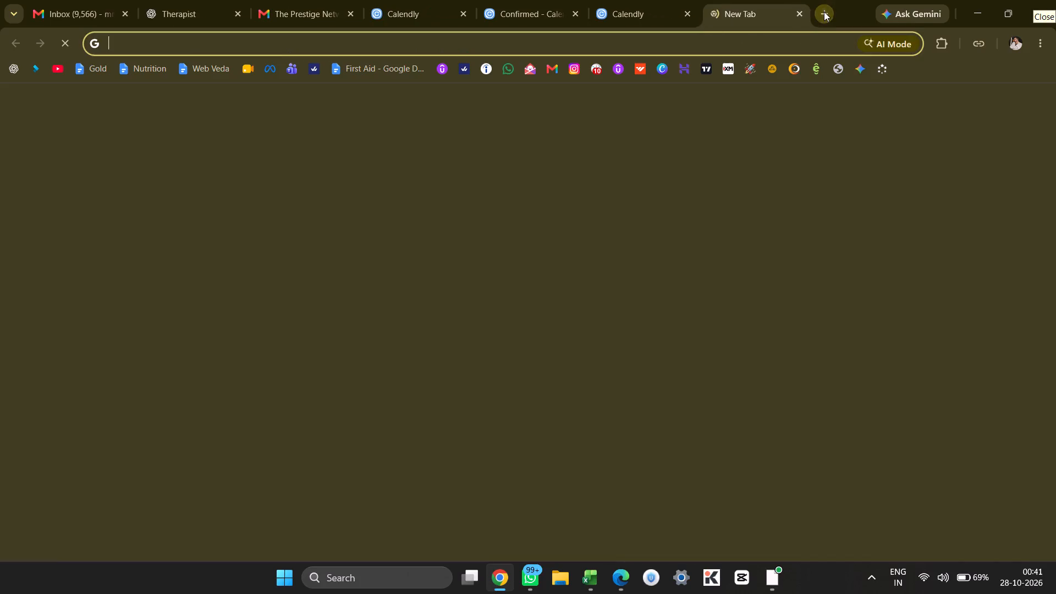
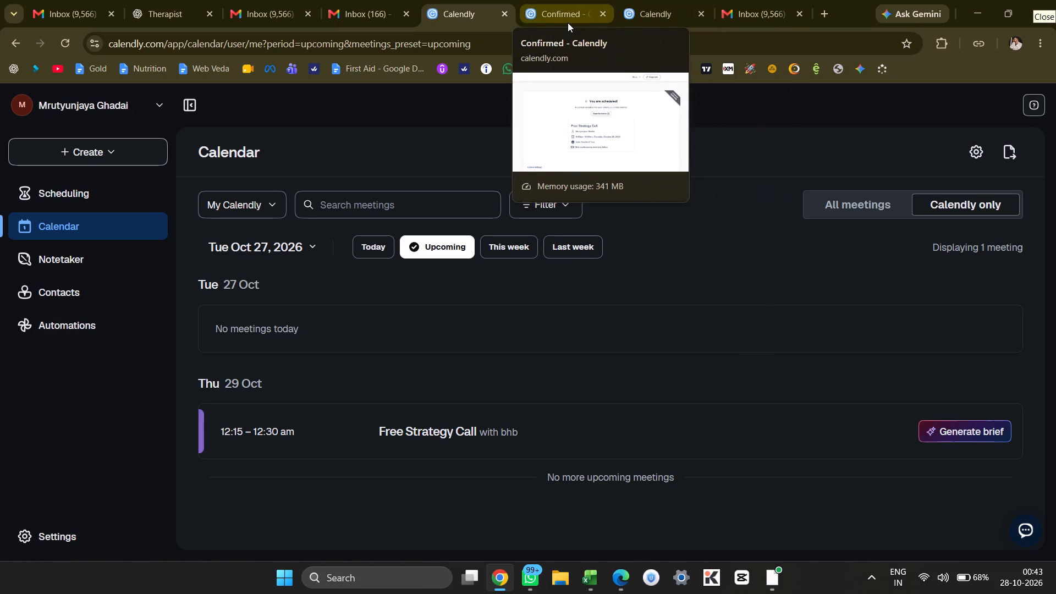
Compare the Free Strategy Call booking confirmation with the upcoming meetings in the two open Calendly calendar pages.
left_click(565, 18)
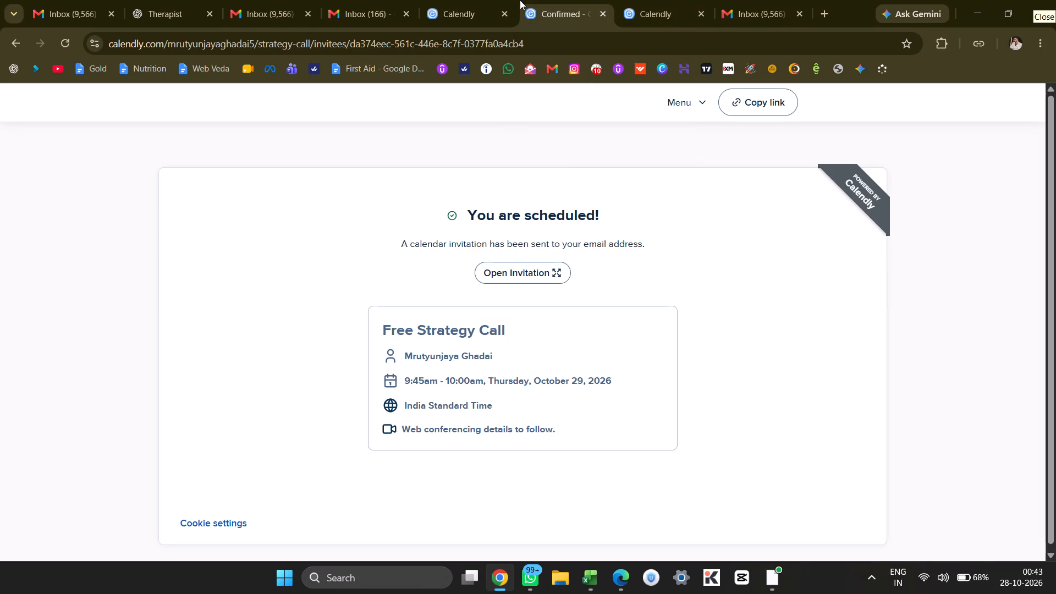
left_click(520, 0)
left_click(504, 0)
left_click(632, 0)
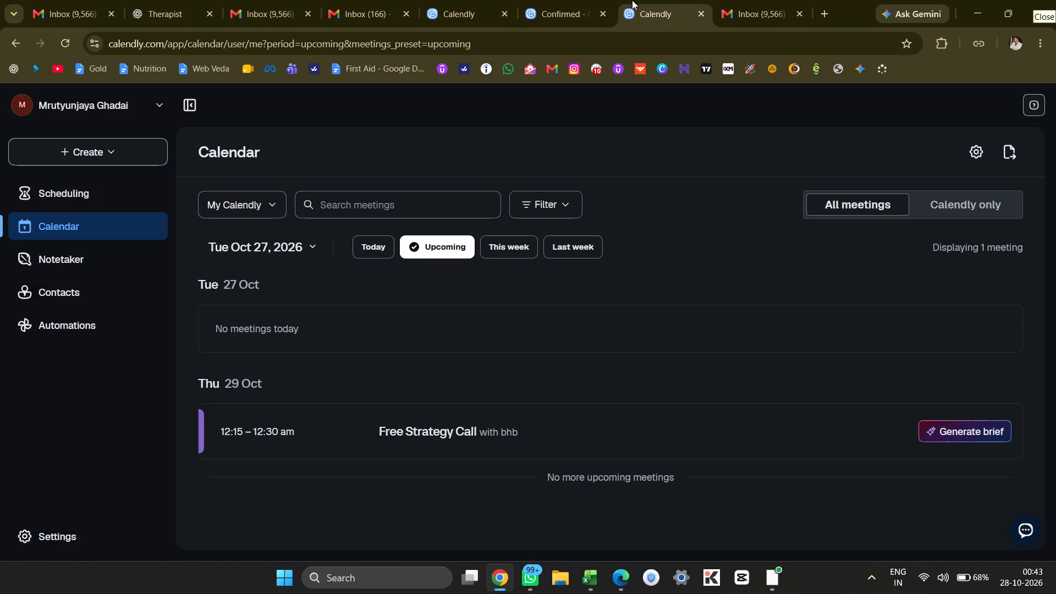
left_click(595, 0)
left_click(451, 0)
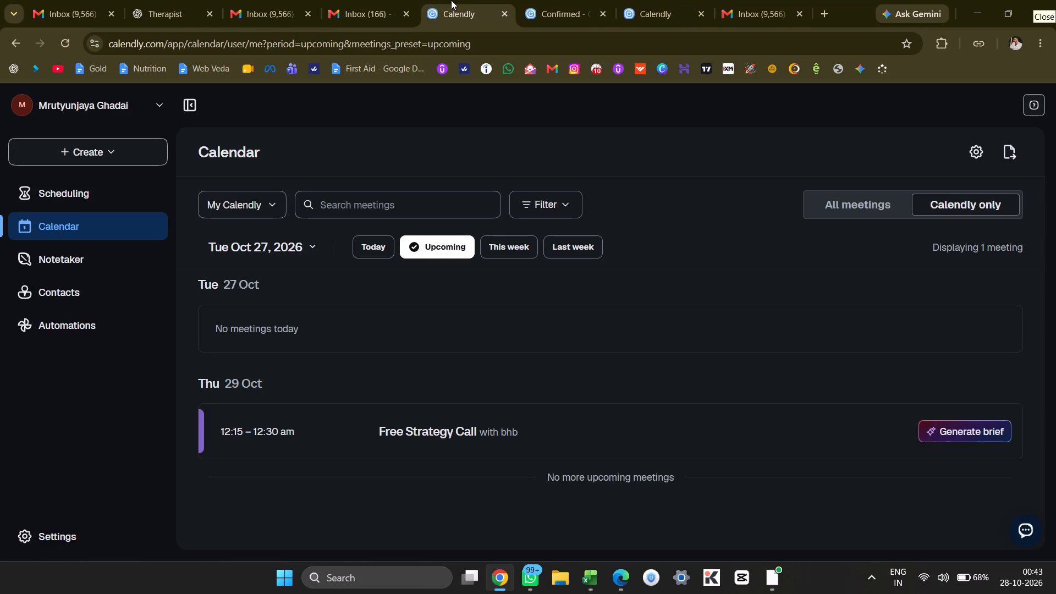
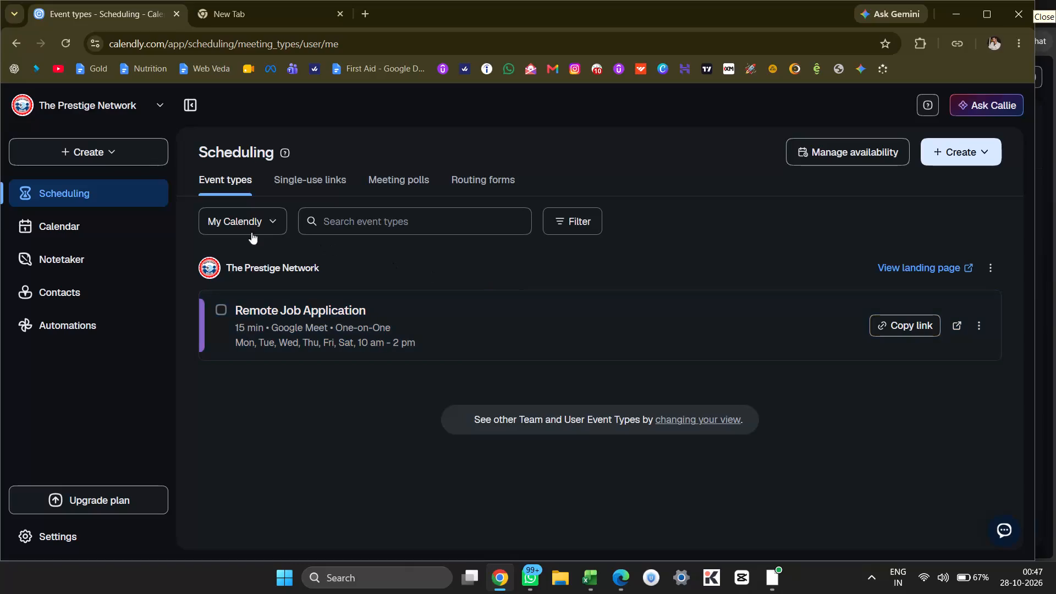
Check The Prestige Network's Calendly calendar for upcoming meetings and for meetings scheduled today.
left_click(121, 221)
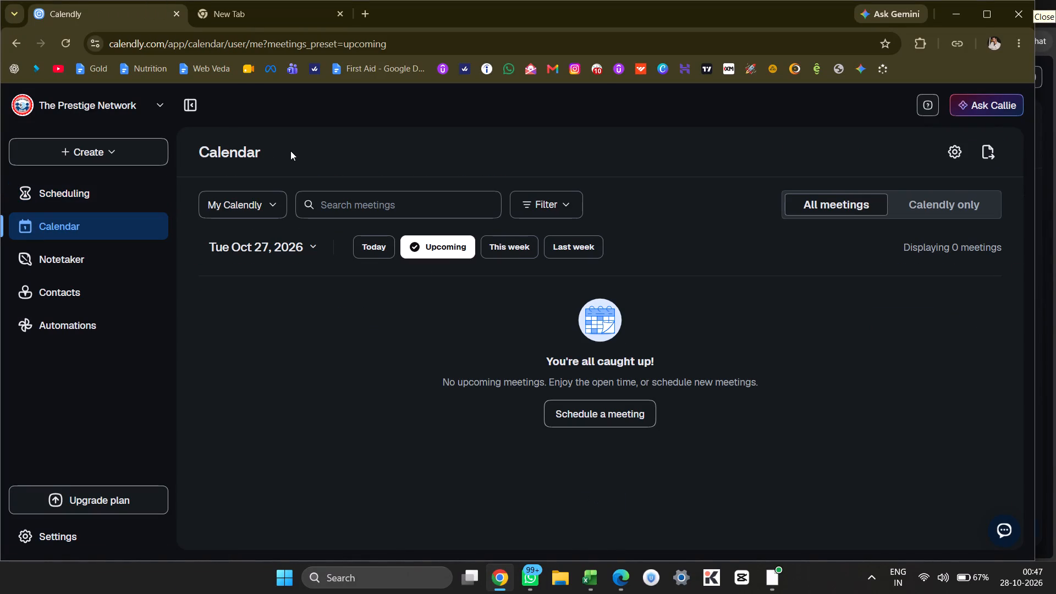
left_click(377, 260)
left_click(377, 257)
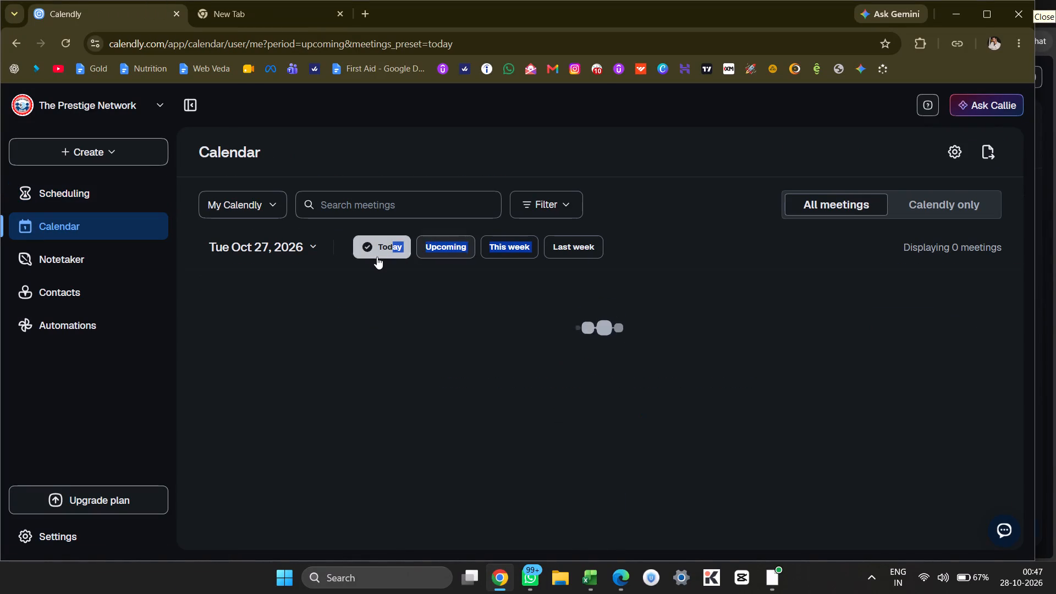
left_click(405, 343)
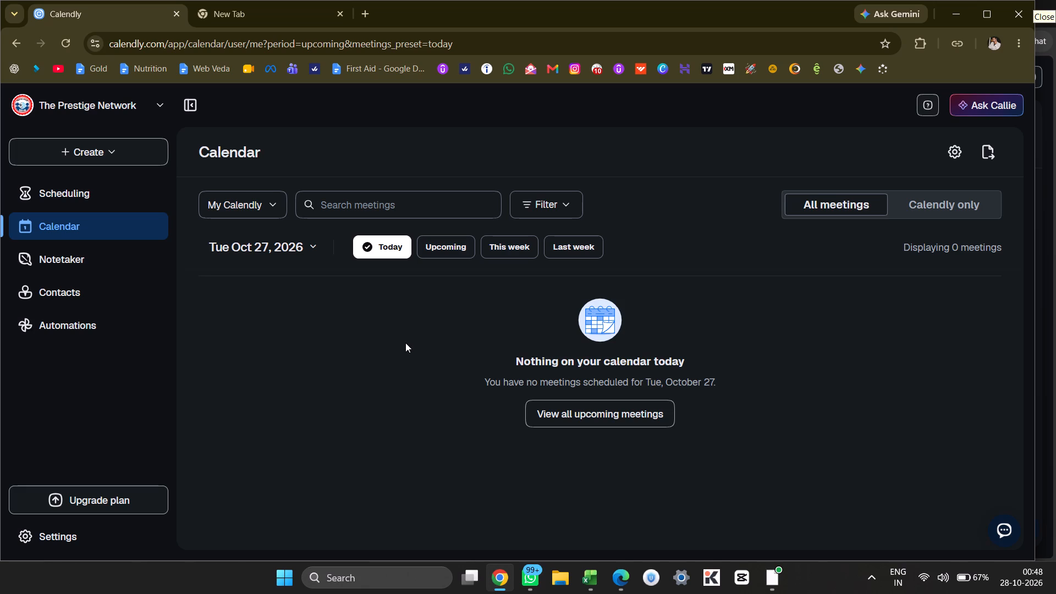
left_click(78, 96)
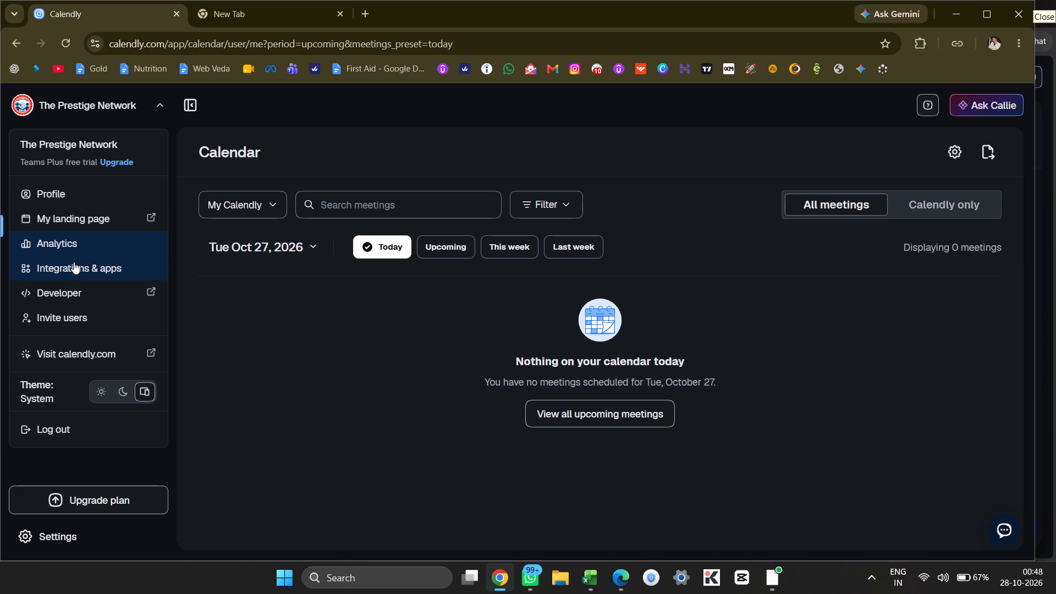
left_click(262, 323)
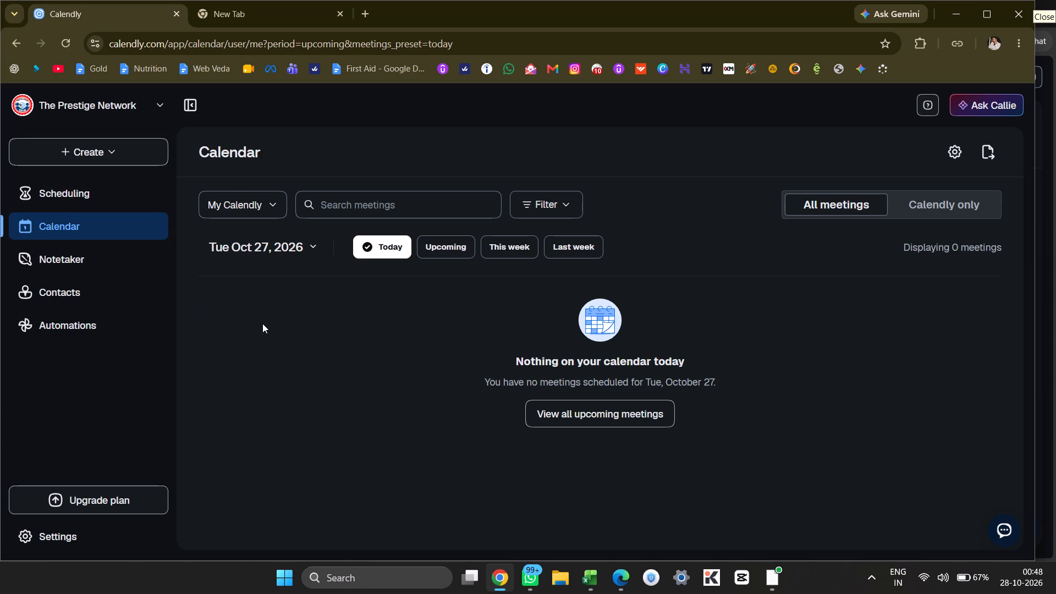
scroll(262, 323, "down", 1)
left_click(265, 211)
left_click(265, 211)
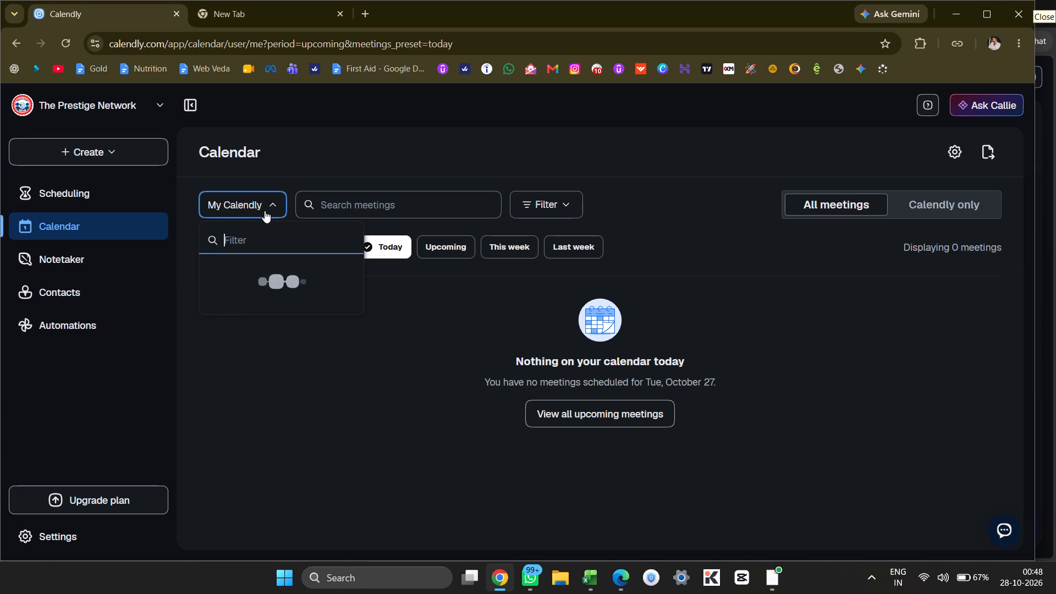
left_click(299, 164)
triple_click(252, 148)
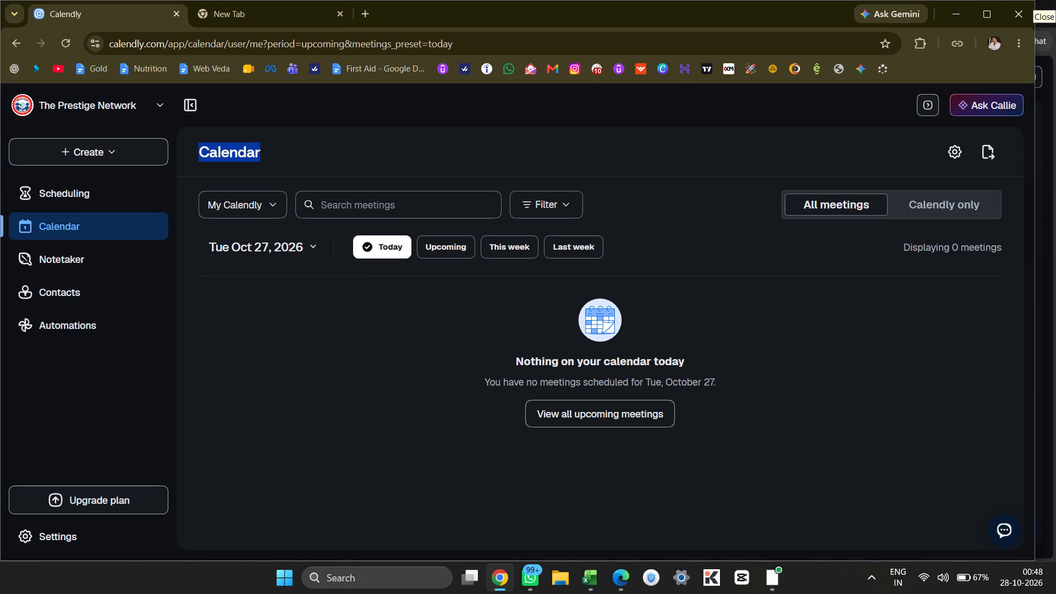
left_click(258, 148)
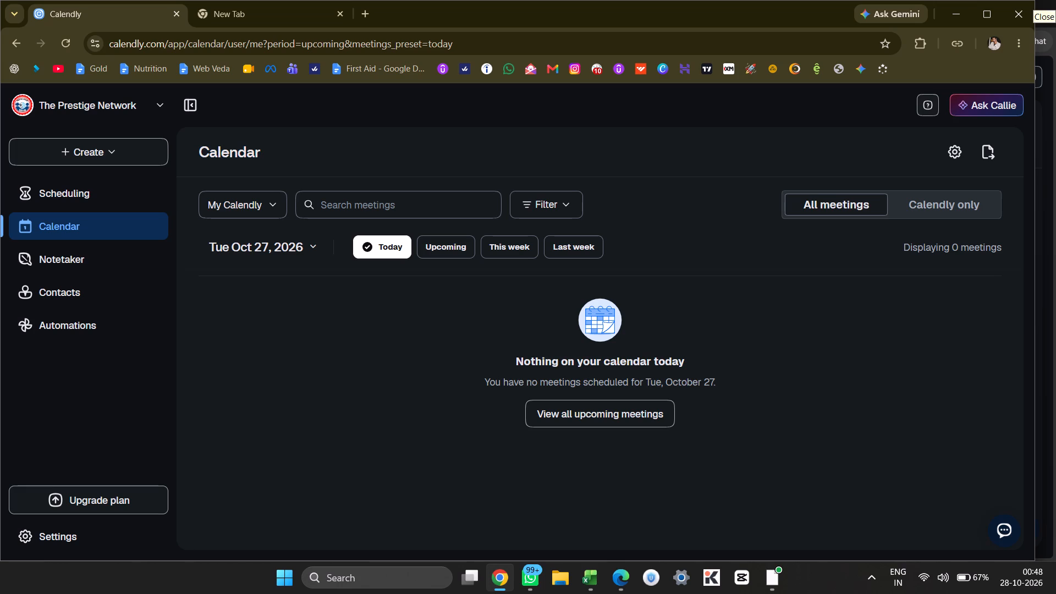